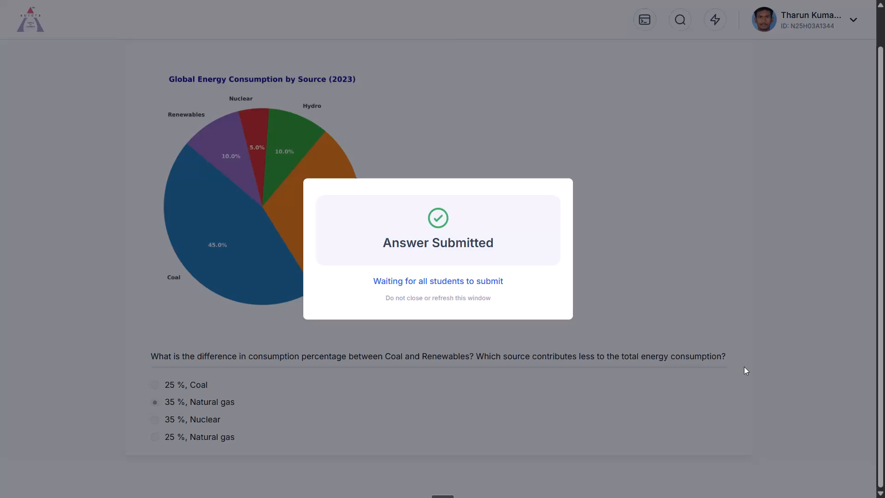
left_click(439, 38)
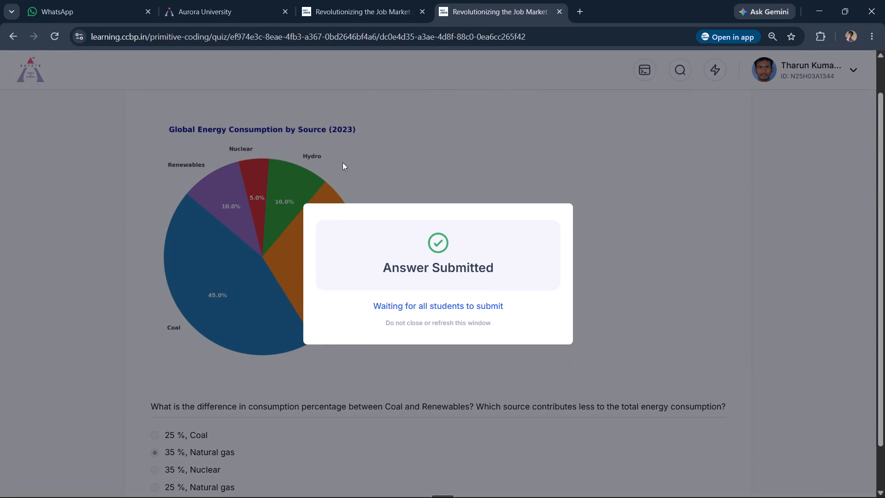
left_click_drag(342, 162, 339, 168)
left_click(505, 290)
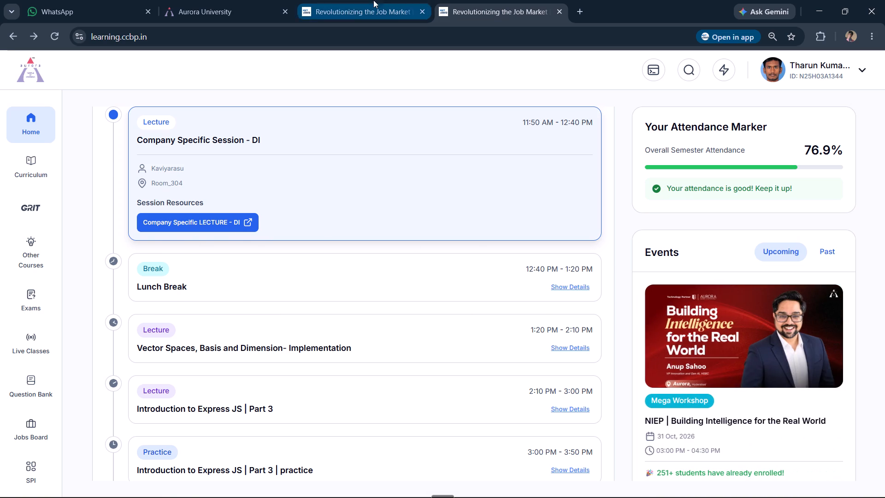
Return to the coding practice page and switch to the lab_report_format document.
left_click(354, 0)
key("alt+Tab")
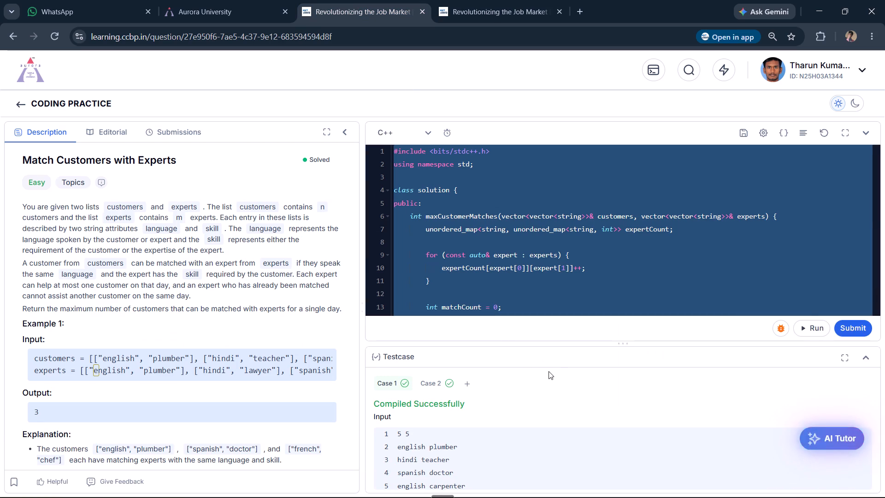
key("alt+Tab")
key("alt+Tab")
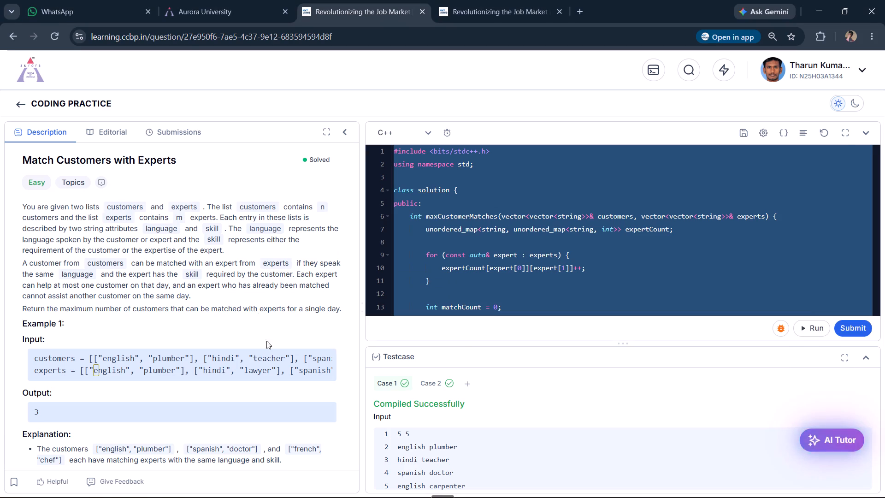
Remove the bold formatting from all the code under heading 3, Match Customers with Experts.
scroll(439, 298, "up", 8)
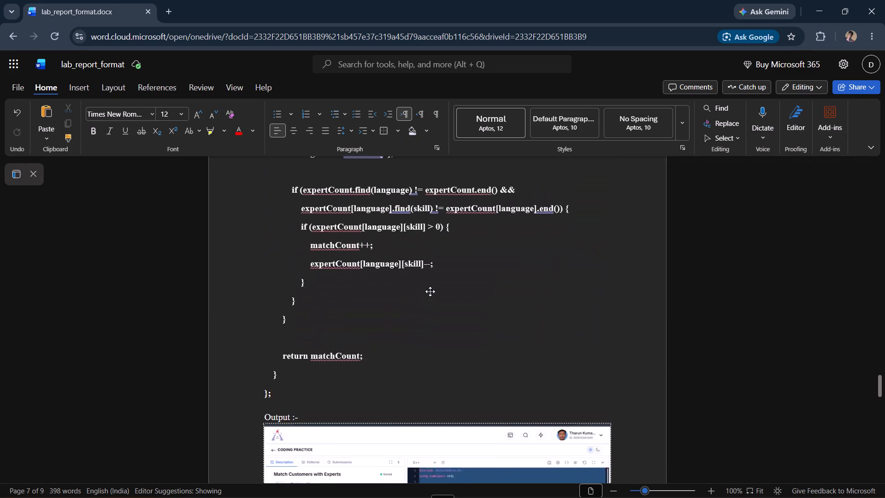
scroll(430, 291, "up", 5)
scroll(407, 306, "down", 1)
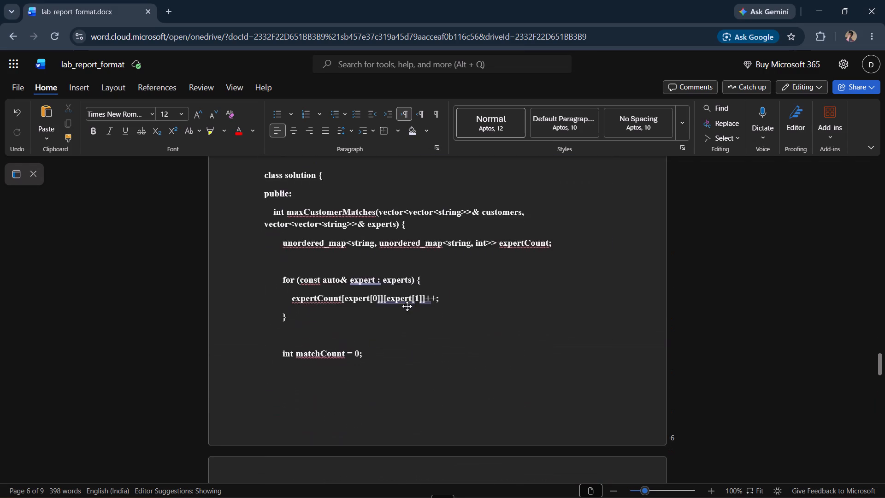
scroll(407, 306, "down", 1)
left_click_drag(262, 231, 318, 290)
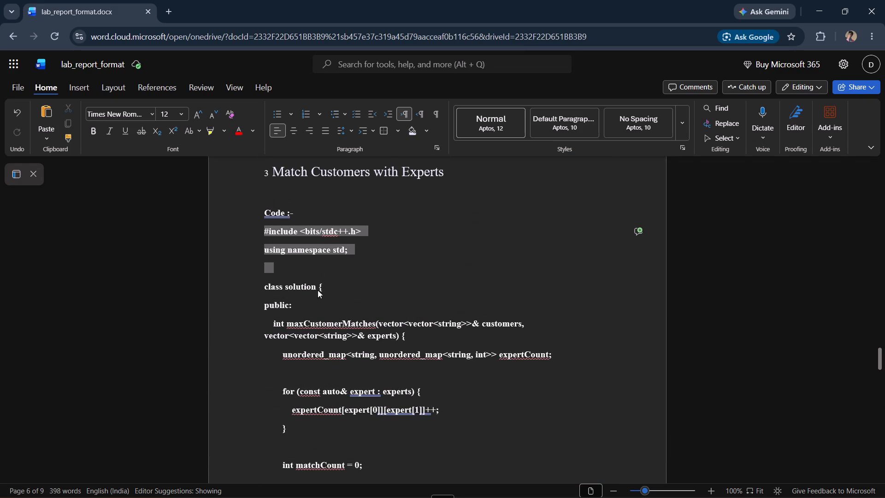
left_click_drag(318, 290, 360, 398)
scroll(382, 440, "down", 4)
scroll(360, 386, "down", 1)
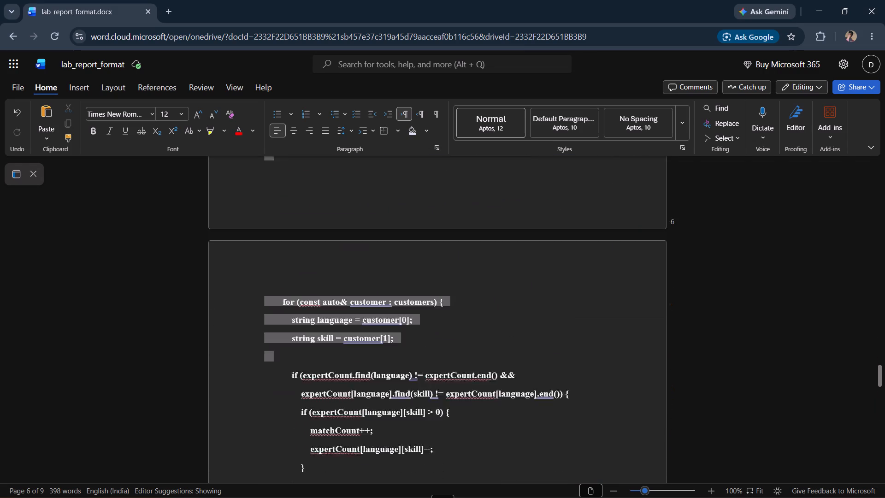
scroll(360, 398, "down", 1)
left_click_drag(360, 398, 353, 450)
scroll(353, 450, "down", 4)
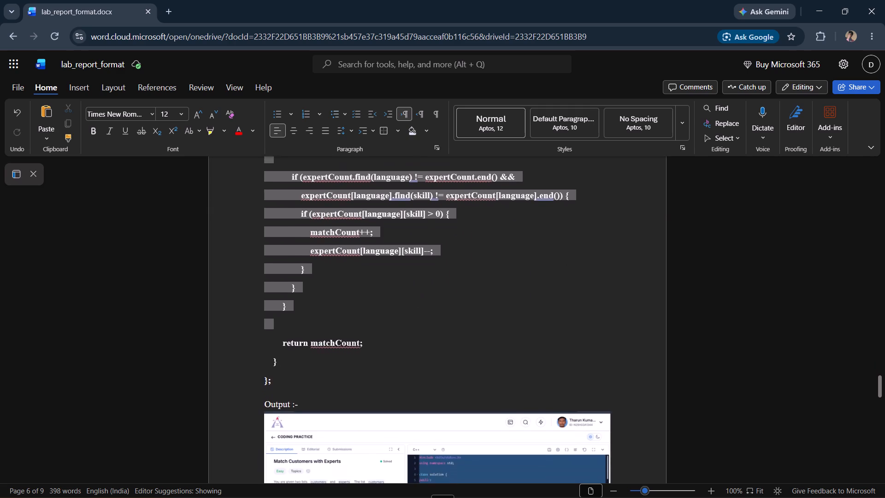
left_click_drag(353, 450, 284, 307)
scroll(317, 315, "up", 4)
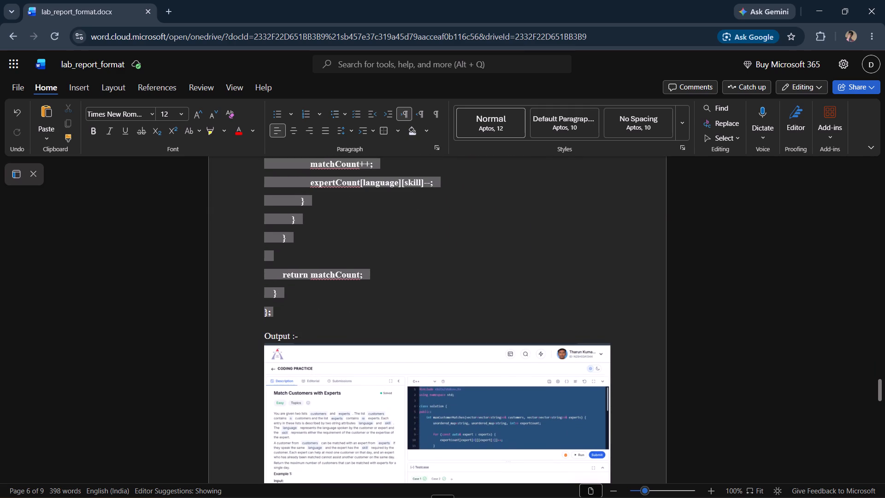
left_click_drag(284, 307, 282, 306)
left_click(380, 279)
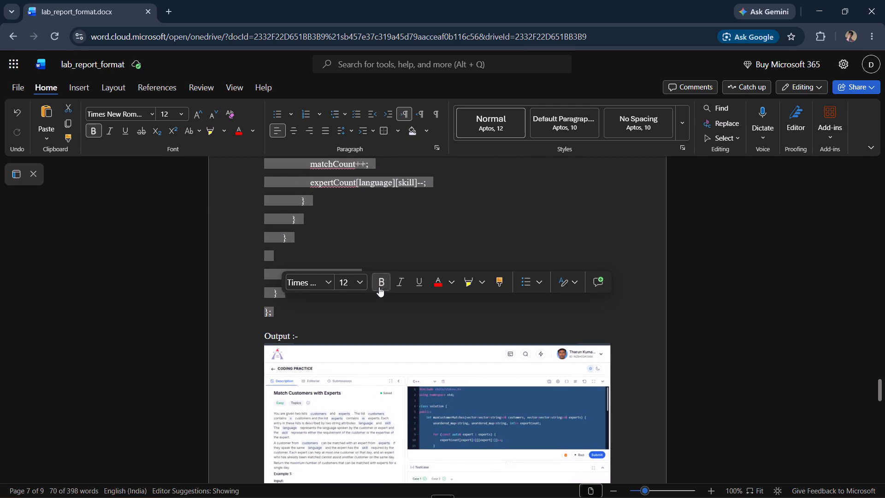
left_click(366, 317)
Place the insertion point after number 4 in the report, and open the Minimum Boats Required problem in the coding practice list.
scroll(366, 317, "down", 6)
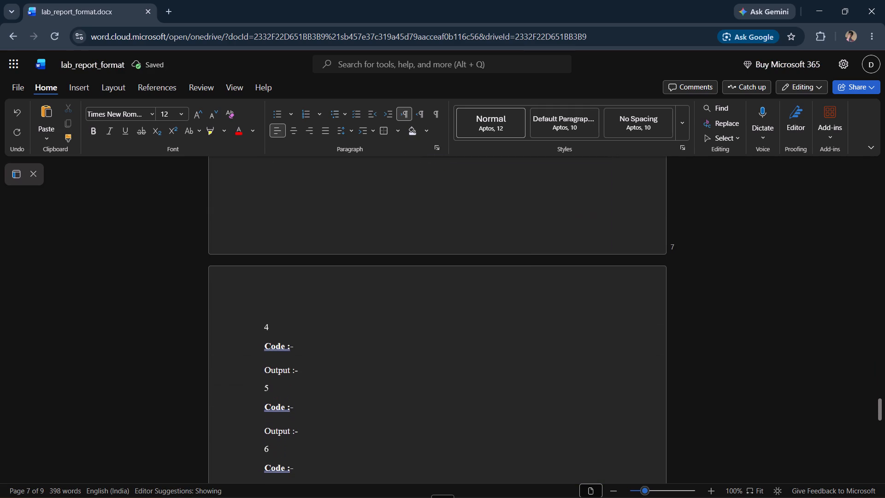
scroll(358, 328, "down", 1)
left_click(353, 337)
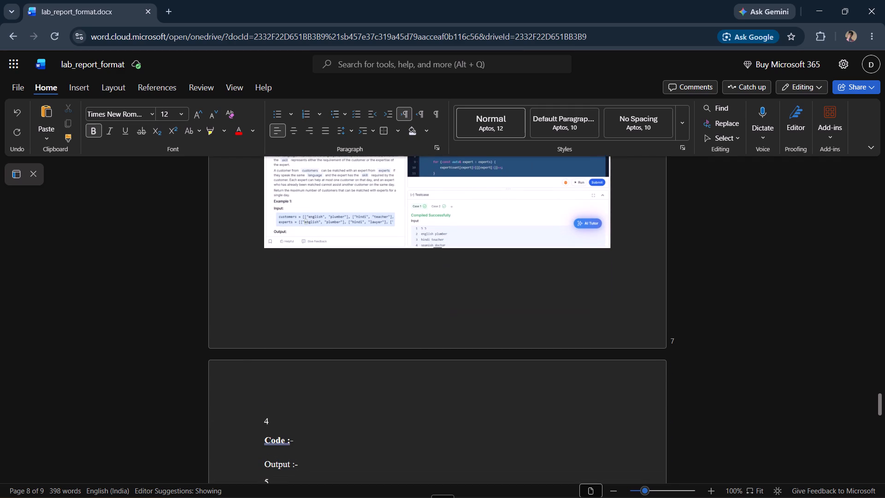
left_click(309, 419)
key("alt+Tab")
left_click(304, 292)
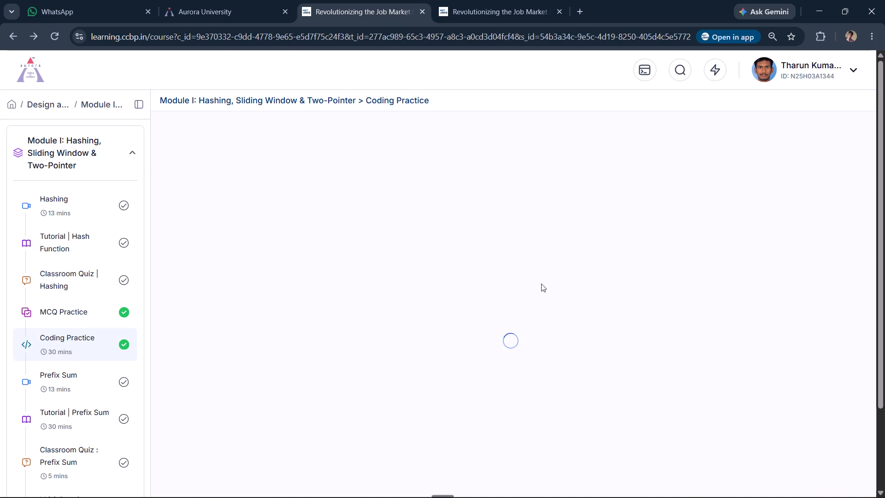
scroll(372, 345, "down", 9)
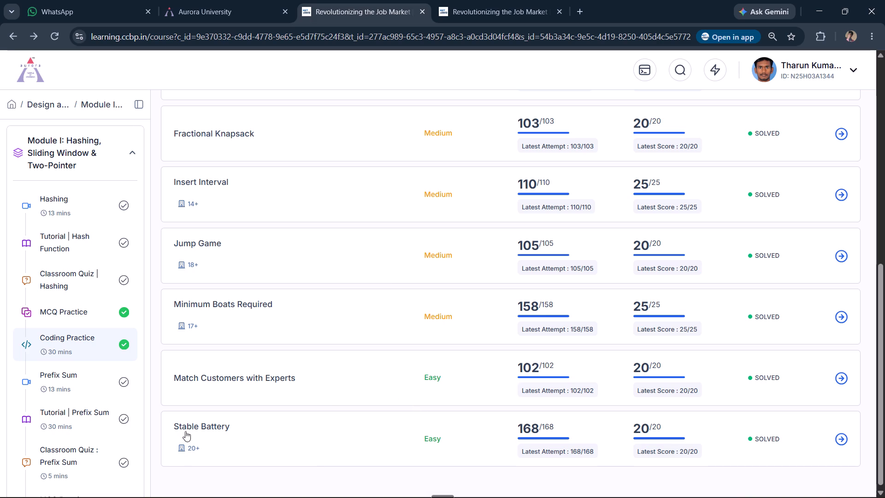
left_click(337, 308)
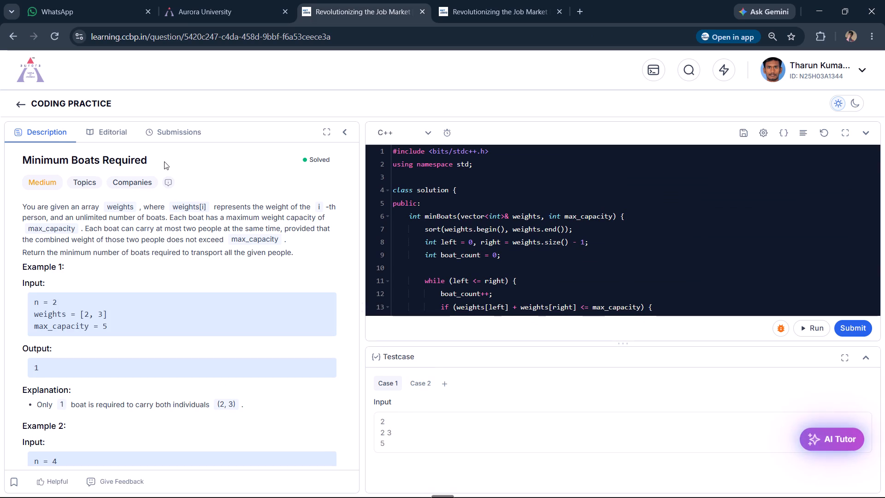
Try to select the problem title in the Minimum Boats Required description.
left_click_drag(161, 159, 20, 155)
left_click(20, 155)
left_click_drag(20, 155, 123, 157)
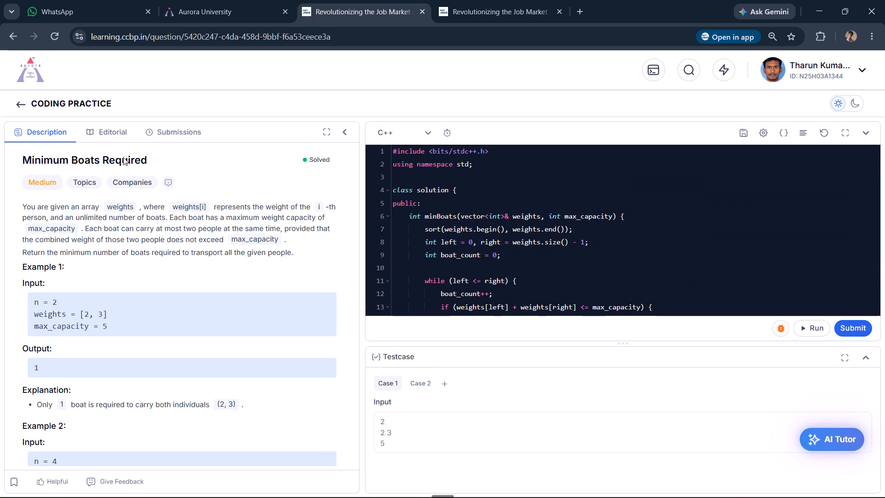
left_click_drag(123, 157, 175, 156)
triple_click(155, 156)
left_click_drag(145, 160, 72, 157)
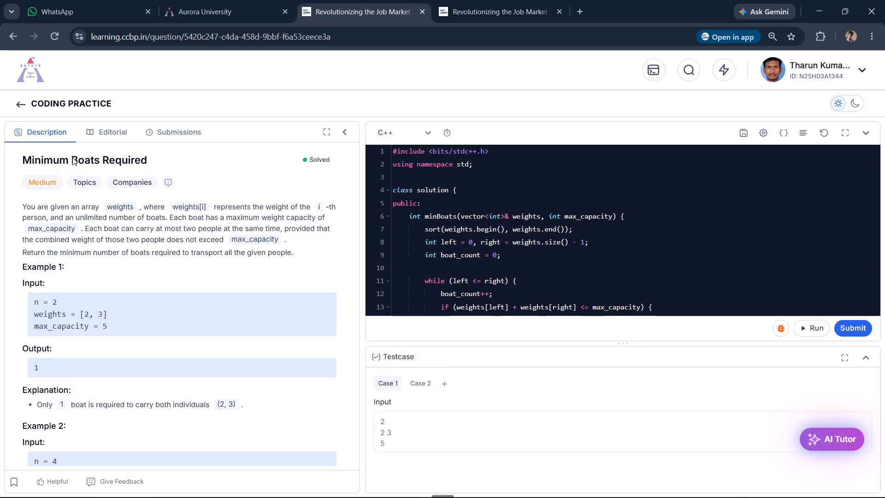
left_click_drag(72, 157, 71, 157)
Copy the title Minimum Boats Required from the problem's editorial into the report beside number 4, without an extra blank line.
left_click(118, 137)
left_click_drag(160, 177, 9, 175)
right_click(55, 178)
left_click(94, 190)
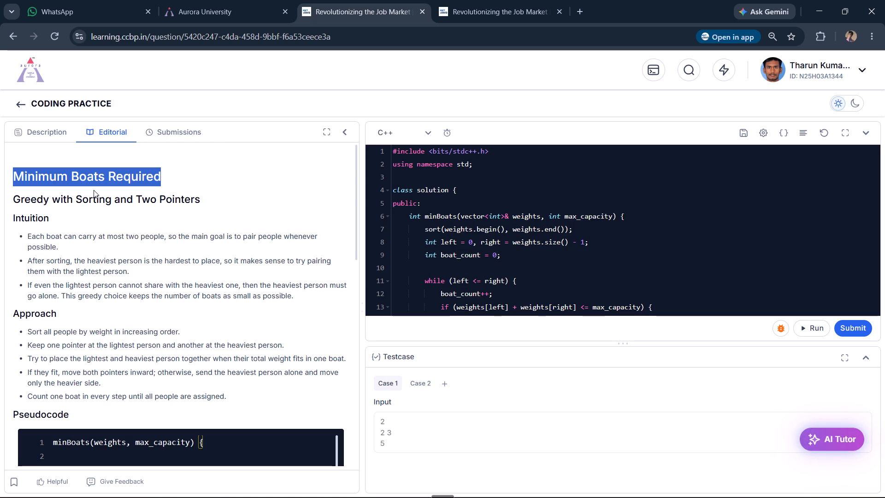
key("alt+Tab")
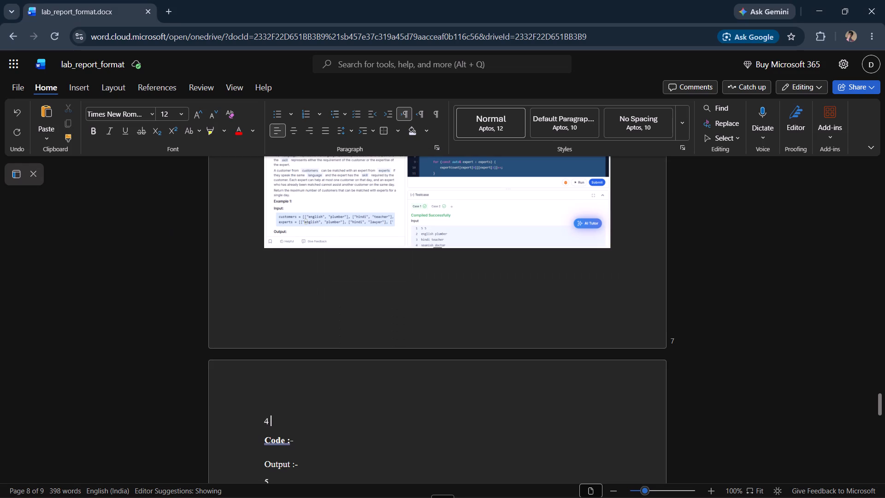
key("ctrl+v")
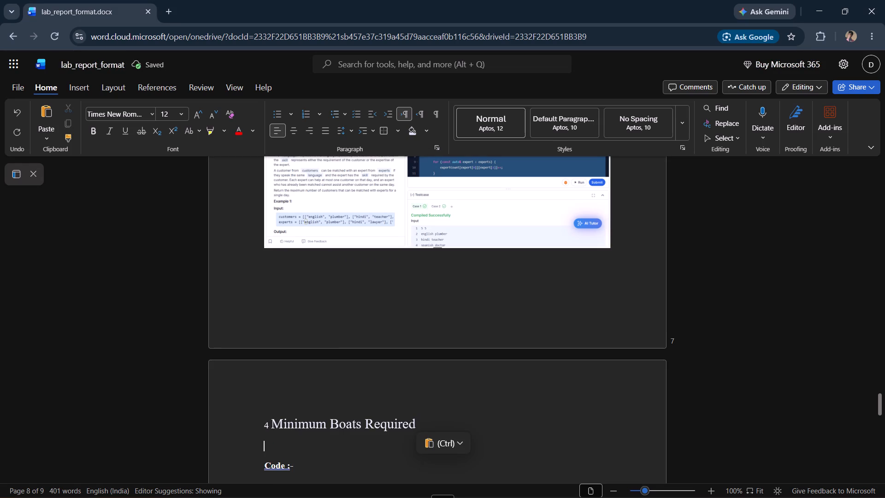
key("BackSpace")
Copy the entire C++ solution for Minimum Boats Required and paste it after item 4's Code label in the report.
left_click(323, 450)
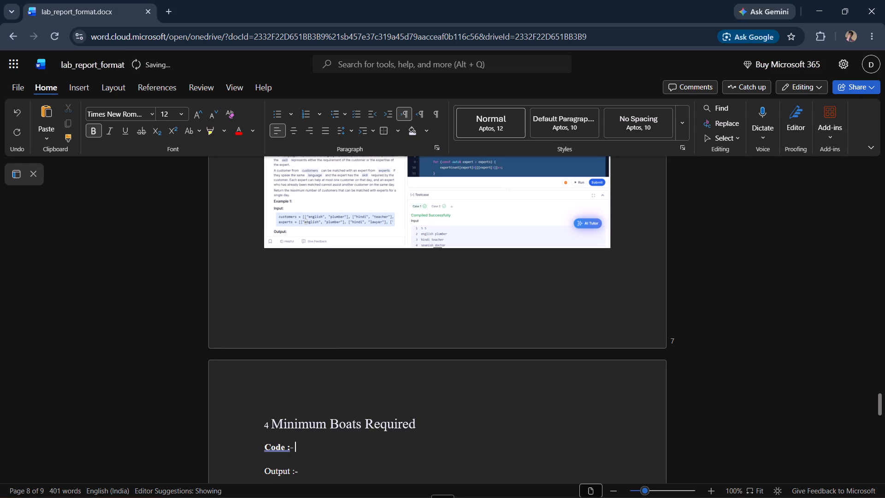
key("alt+Tab")
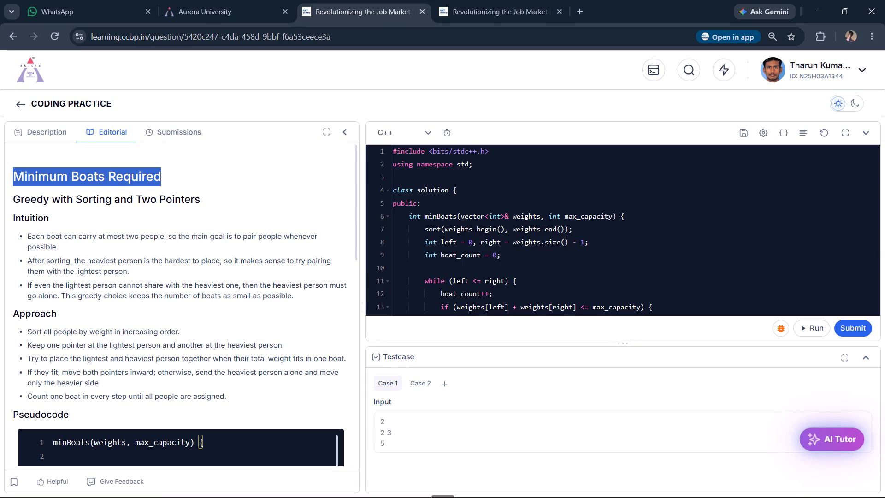
left_click(550, 273)
key("ctrl+a")
key("ctrl+c")
key("ctrl+c")
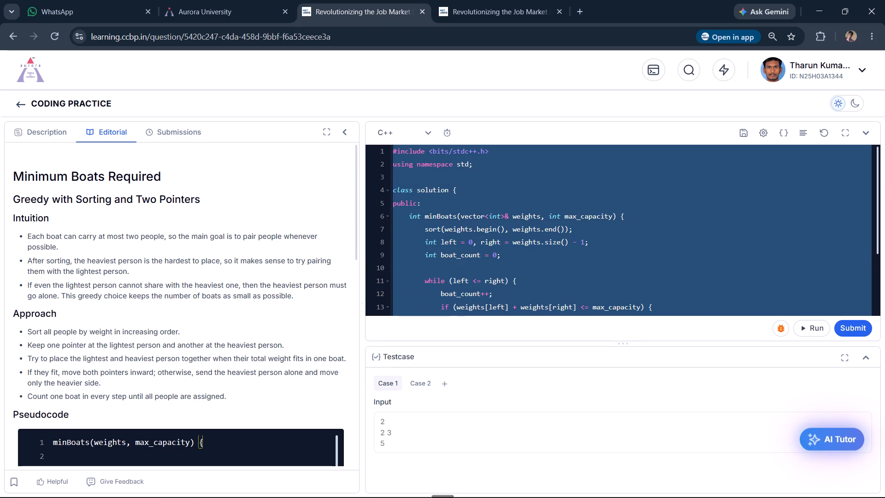
left_click(550, 273)
key("alt+Tab")
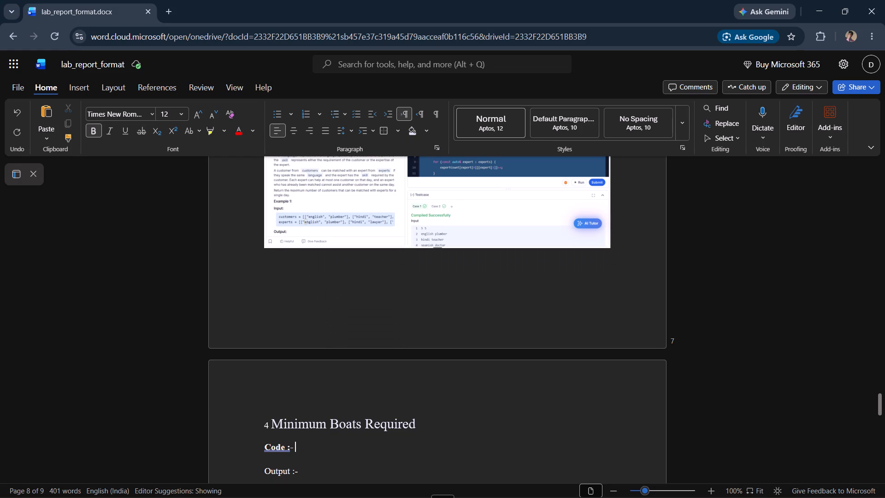
key("ctrl+v")
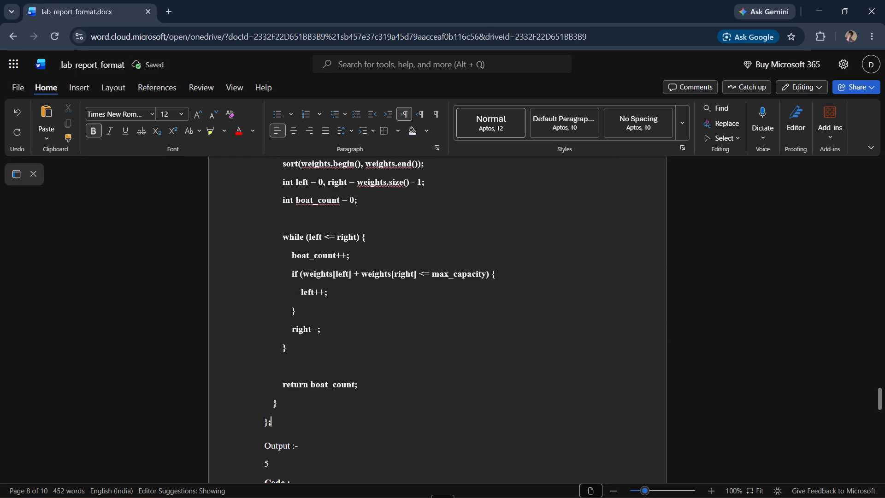
Remove the bold formatting from all the pasted Minimum Boats Required code, leaving out the Code label.
left_click_drag(291, 427, 295, 219)
scroll(295, 219, "down", 1)
scroll(295, 219, "up", 5)
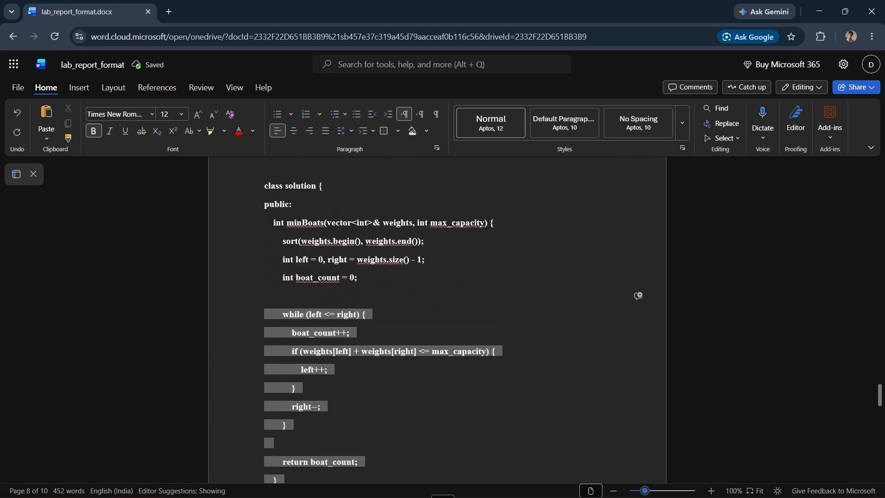
left_click_drag(295, 219, 296, 284)
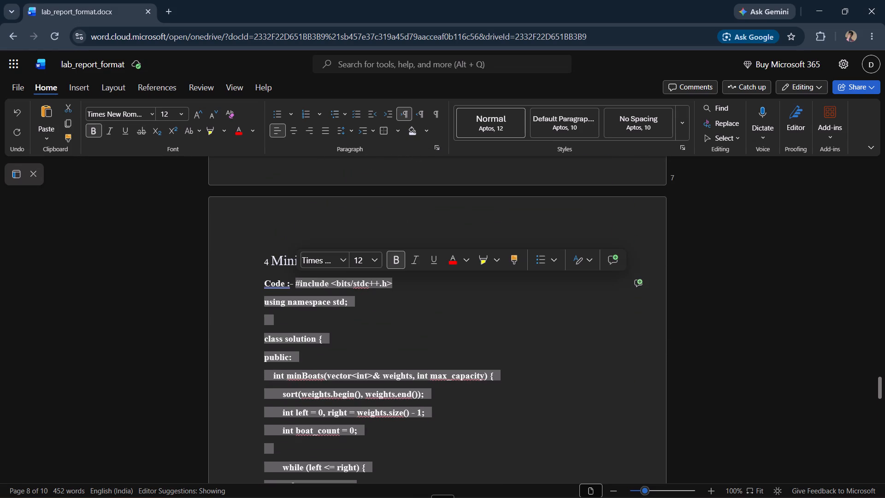
left_click(395, 260)
scroll(381, 314, "down", 4)
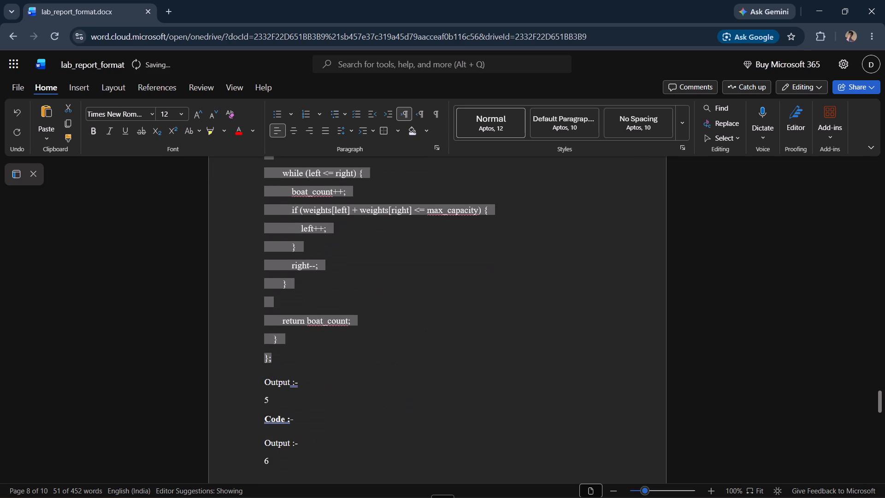
Run the Minimum Boats Required solution and insert a screenshot of the whole coding page after item 4's Output label in the report.
left_click(339, 385)
key("alt+Tab")
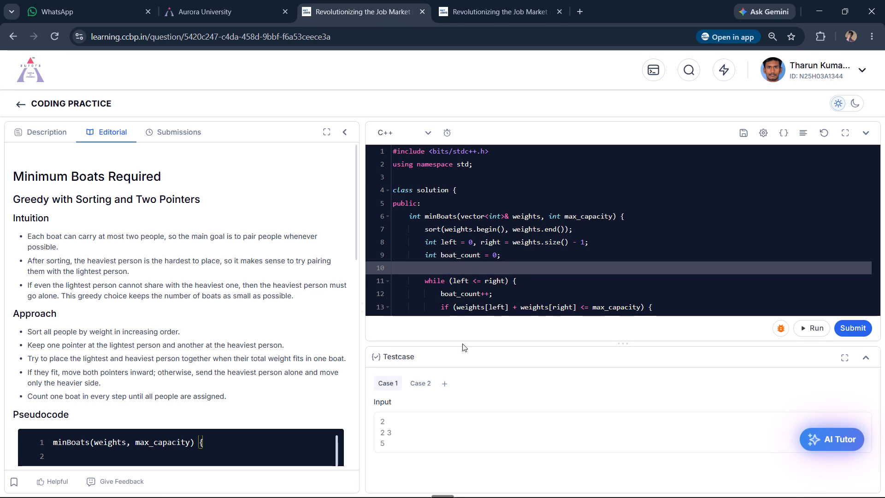
left_click(817, 329)
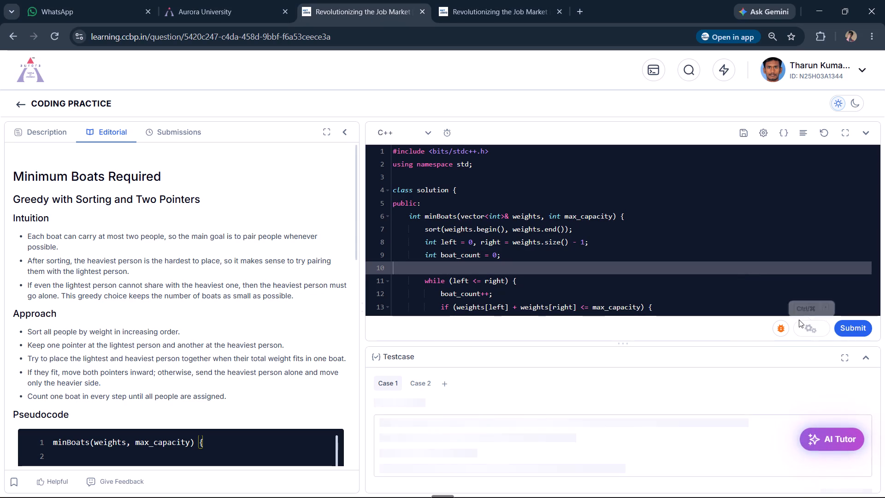
key("Print")
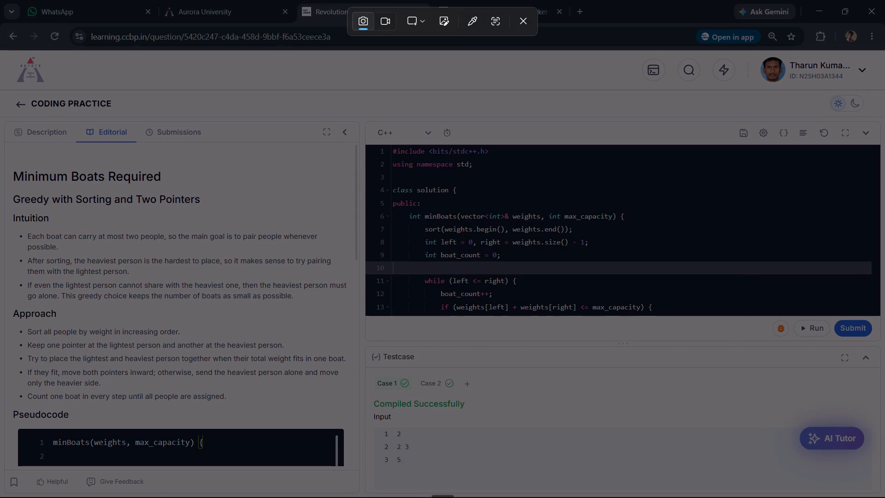
left_click_drag(0, 43, 884, 497)
key("alt+Tab")
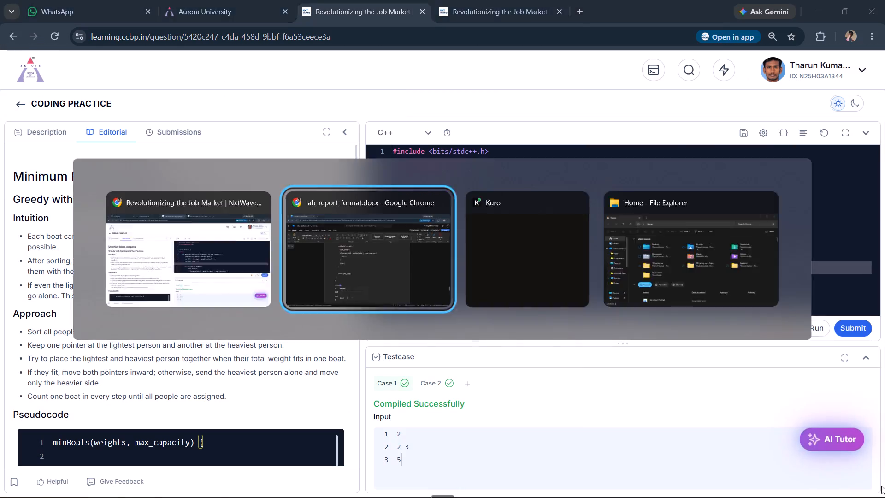
key("ctrl+v")
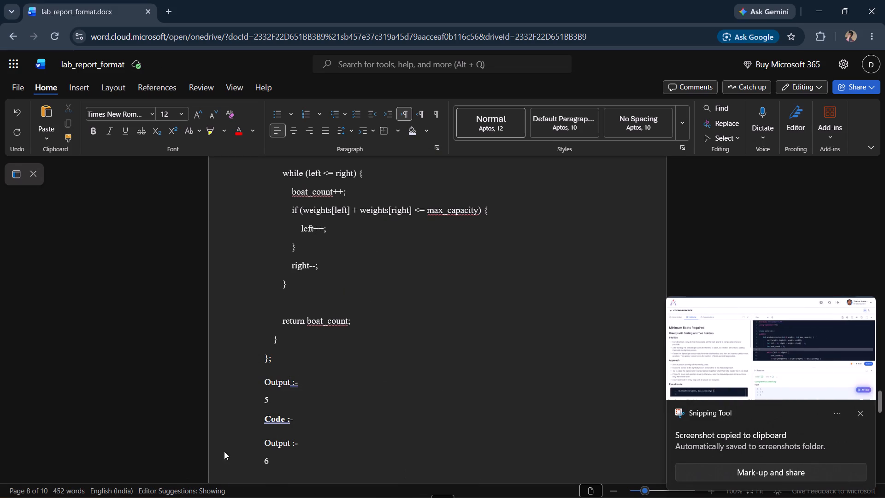
Open the Prefix Sum Array problem from the coding practice set that follows the Prefix Sum lessons.
left_click(334, 450)
key("alt+Tab")
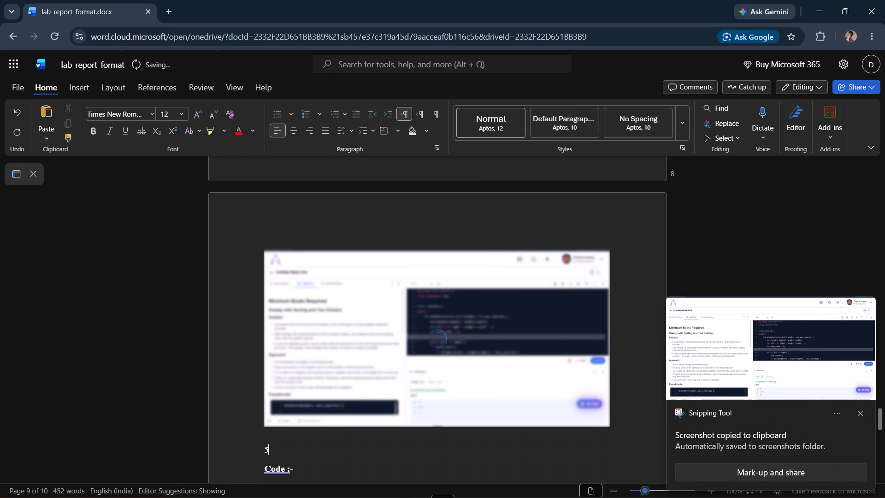
left_click(401, 306)
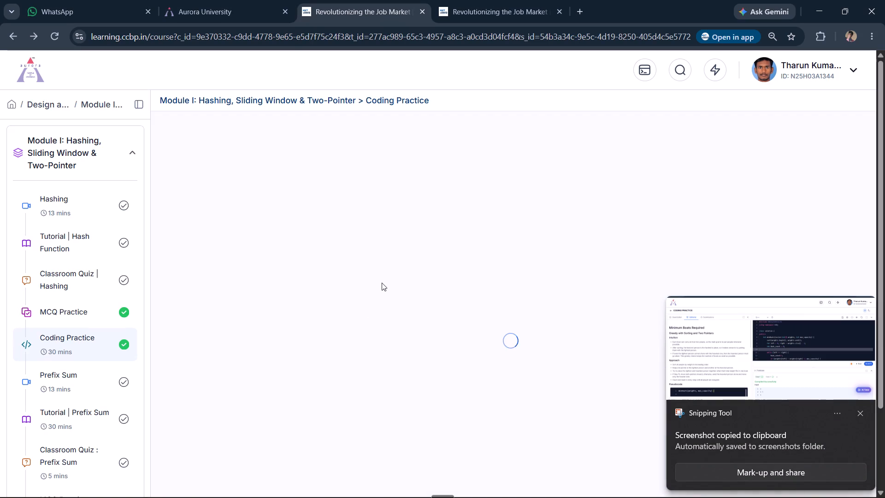
scroll(98, 385, "down", 3)
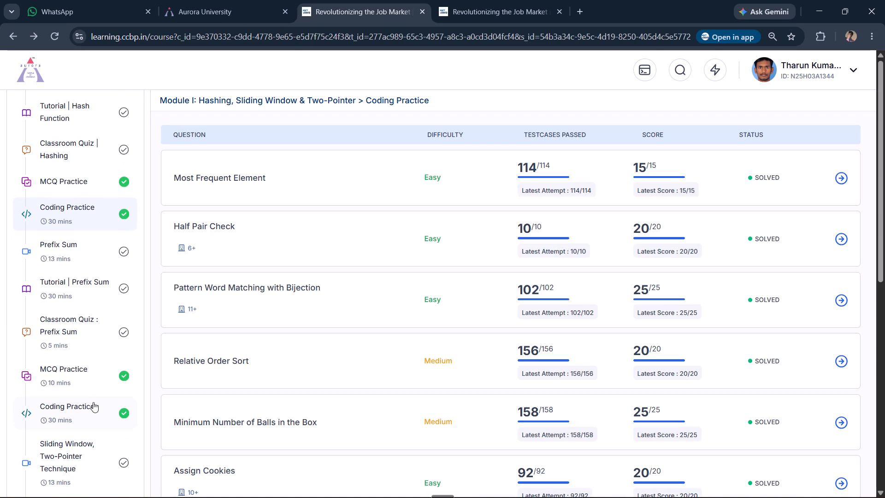
left_click(90, 407)
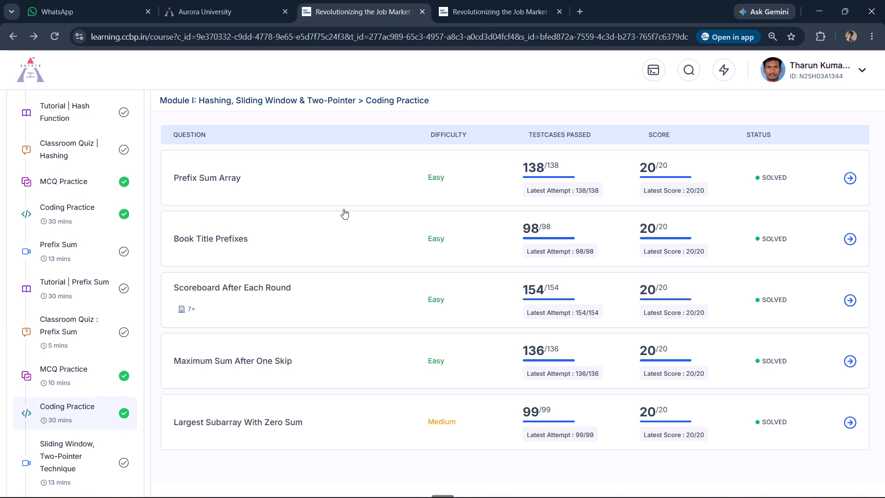
left_click(408, 186)
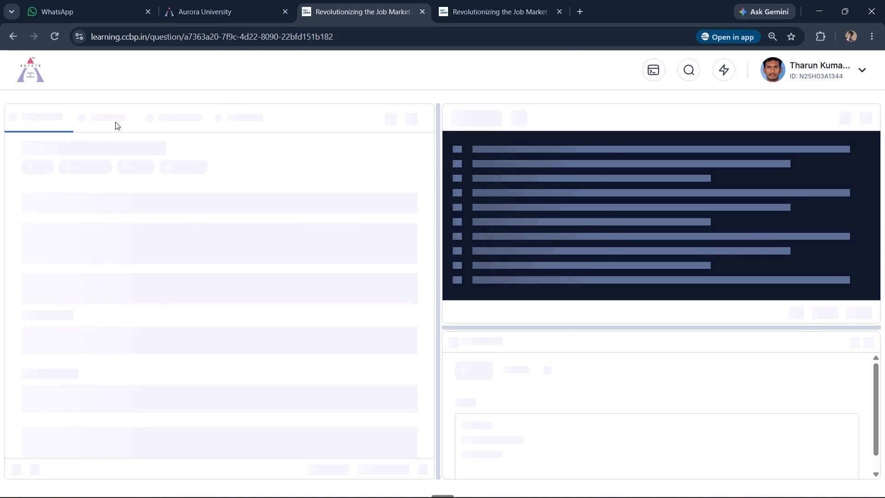
Copy the title Prefix Sum Array from the problem's editorial into the report beside number 5, without an extra blank line.
left_click(109, 128)
left_click_drag(140, 170, 14, 172)
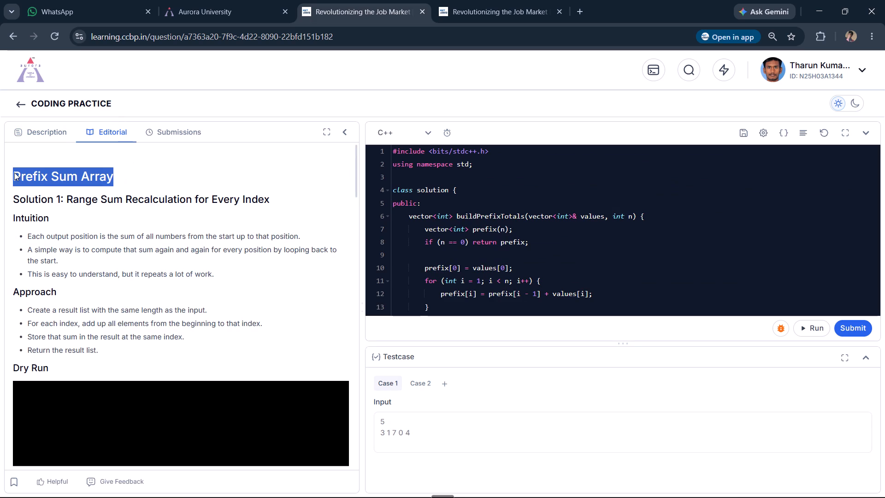
left_click_drag(14, 172, 10, 171)
key("ctrl+c")
key("ctrl+c")
left_click(38, 130)
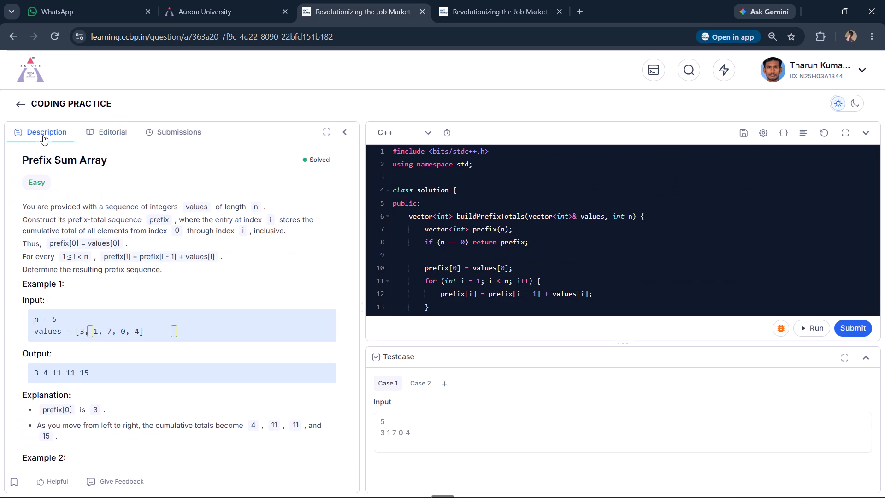
key("alt+Tab")
key("space")
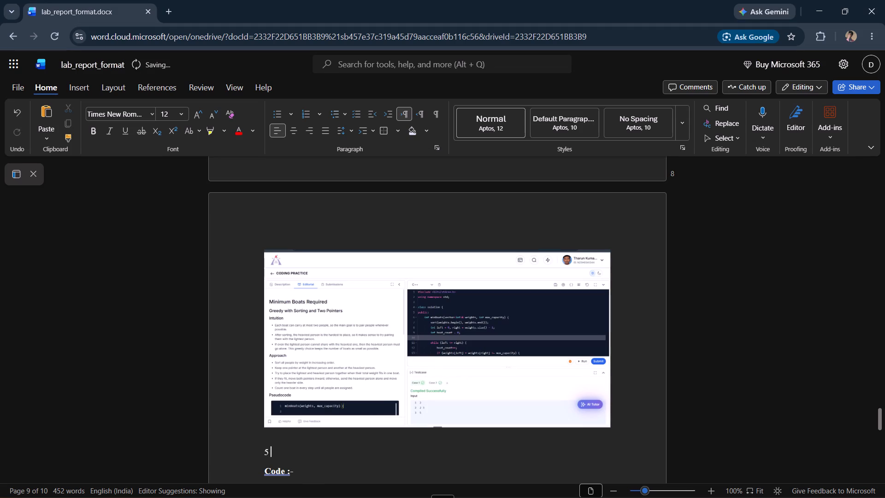
key("ctrl+v")
scroll(323, 480, "down", 1)
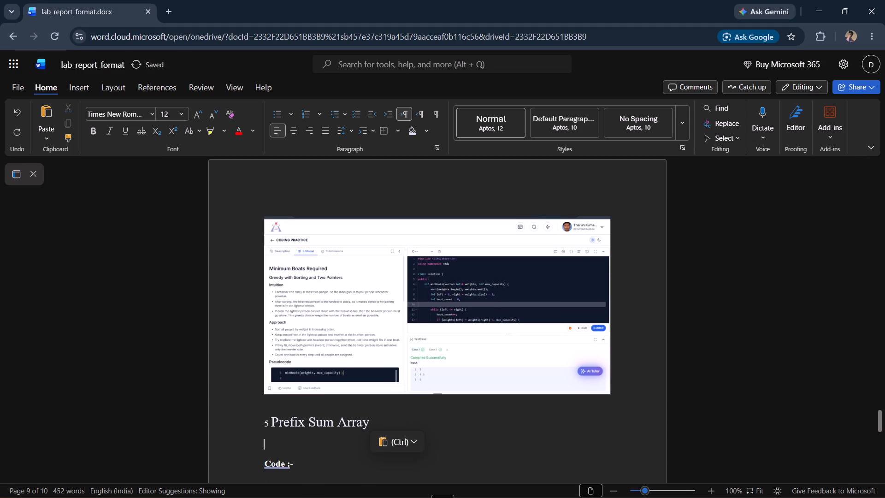
scroll(322, 480, "down", 1)
key("Delete")
Copy the entire C++ solution for Prefix Sum Array and paste it after item 5's Code label in the report.
left_click(311, 444)
key("alt+Tab")
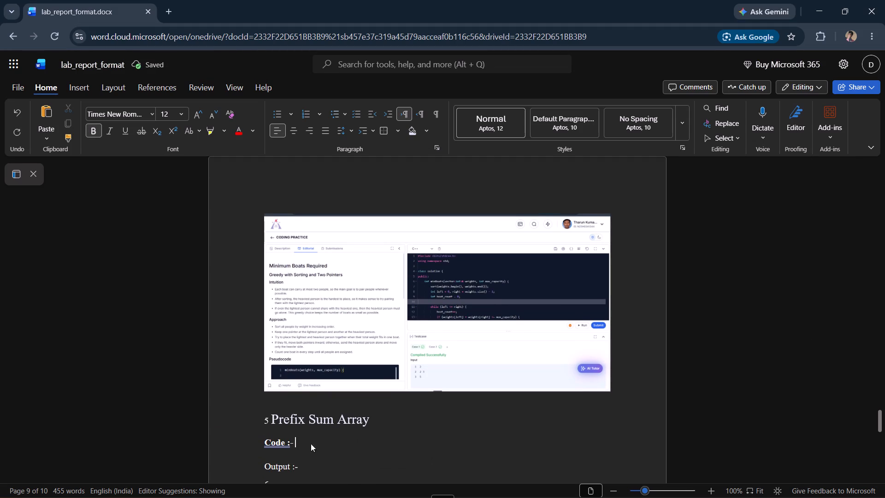
left_click(593, 271)
key("ctrl+a")
key("ctrl+c")
key("ctrl+c")
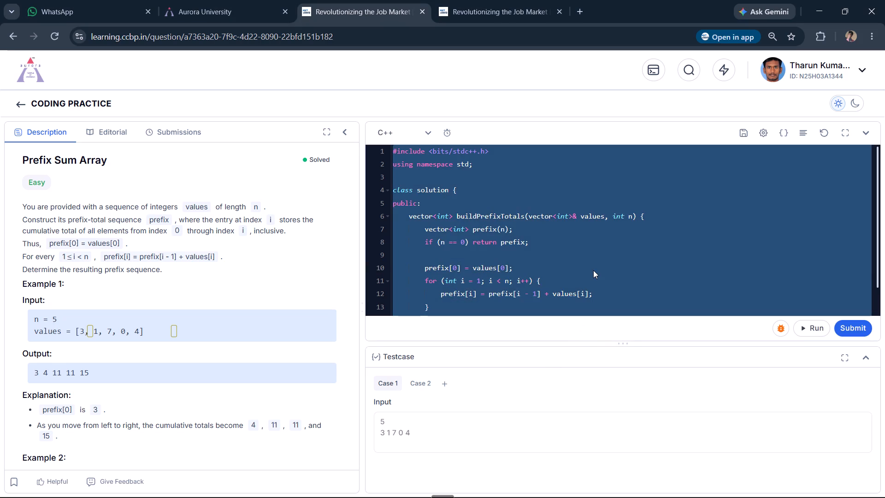
left_click(593, 270)
key("alt+Tab")
key("ctrl+v")
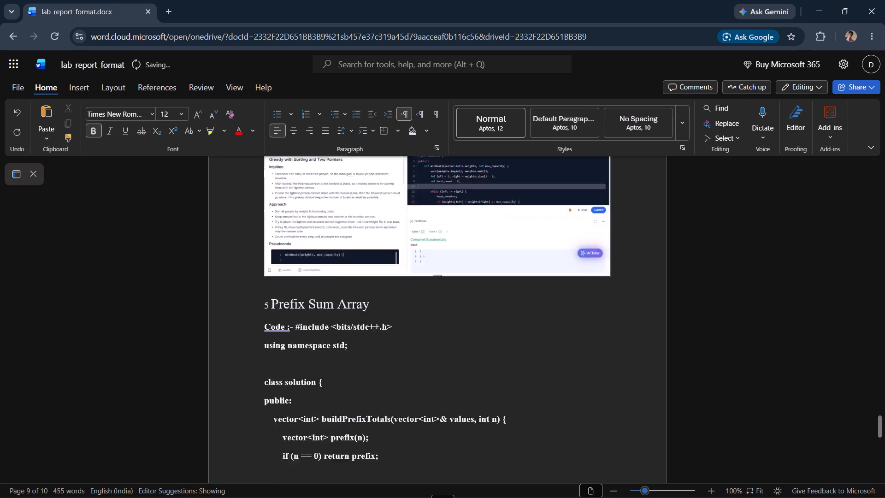
Remove the bold formatting from all the pasted Prefix Sum Array code, leaving out the Code label.
left_click_drag(281, 418, 329, 94)
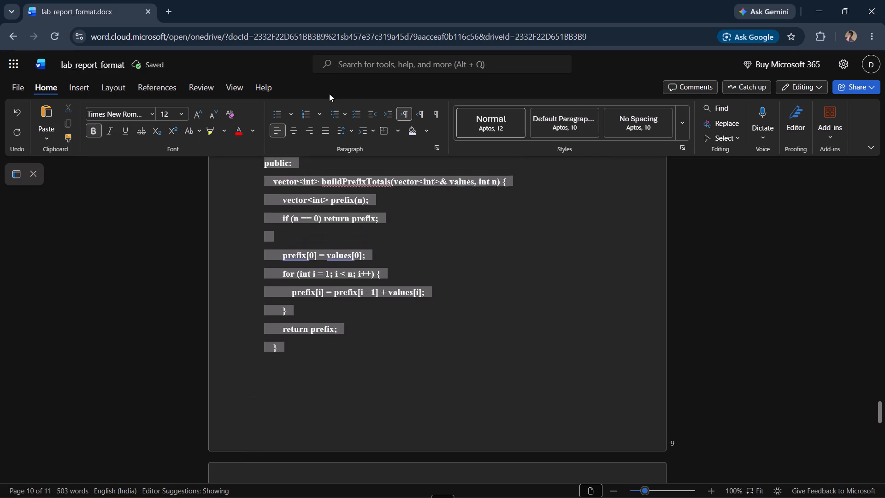
left_click_drag(329, 94, 295, 270)
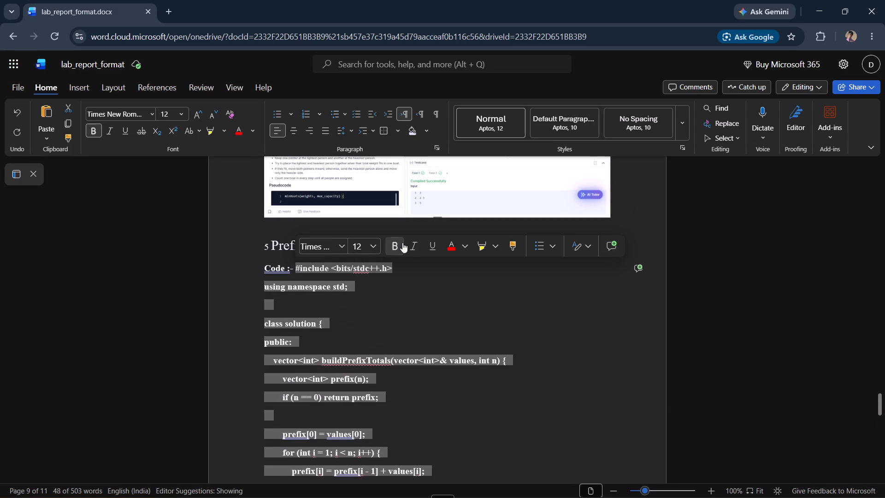
left_click(399, 243)
Join the code's final closing brace line onto the preceding brace line and add a blank line before item 5's Output label.
scroll(373, 289, "down", 4)
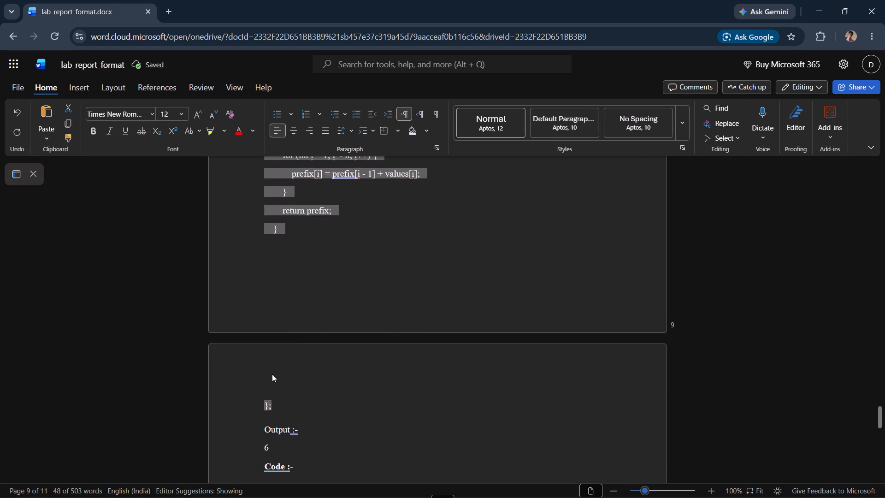
left_click(257, 387)
key("BackSpace")
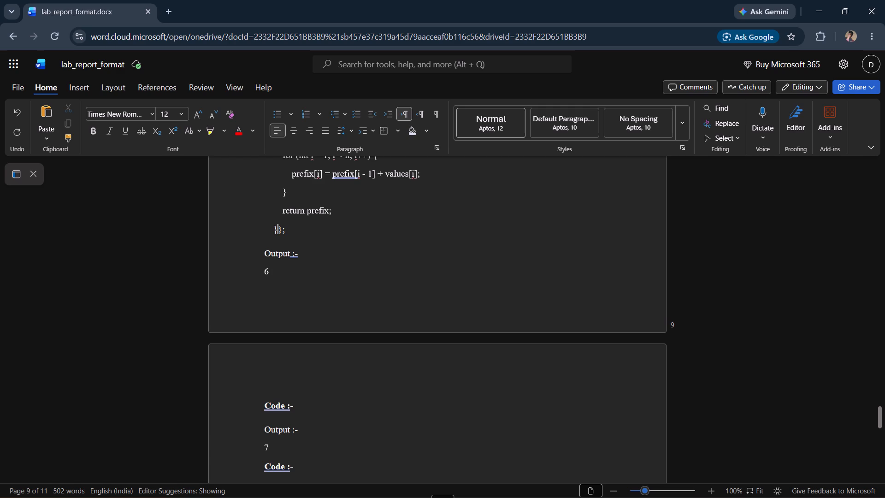
key("Right")
key("Right")
key("Return")
Run the Prefix Sum Array solution and insert a screenshot of the whole coding page after item 5's Output label in the report.
key("Right")
key("Right")
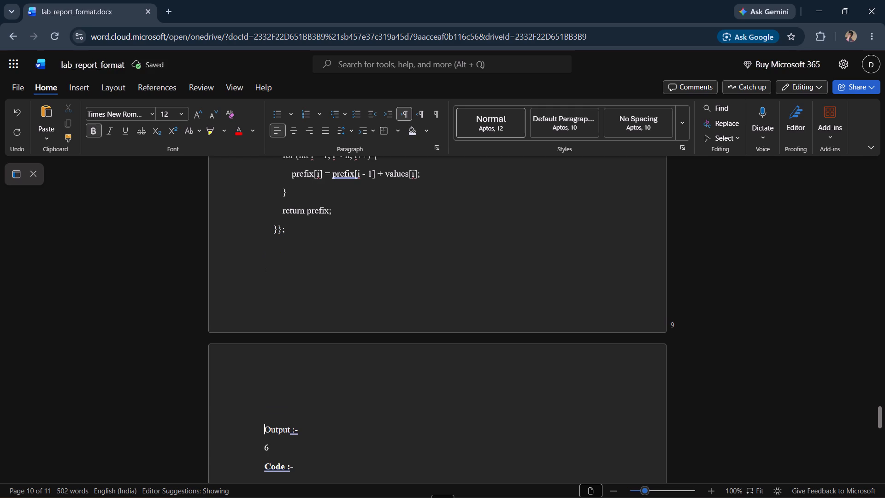
key("Right")
key("Right")
key("Right")
key("Right")
key("Right")
key("Right")
key("Right")
key("Right")
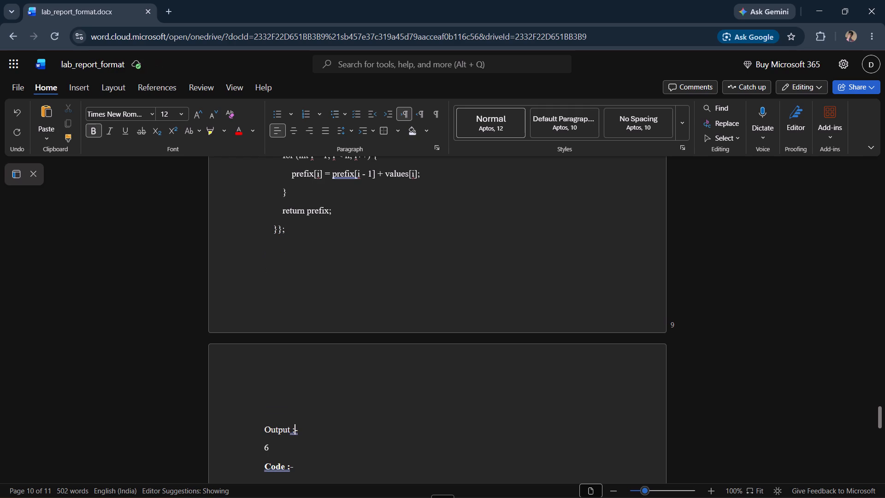
key("Right")
key("Right")
key("Left")
key("alt+Tab")
left_click(807, 332)
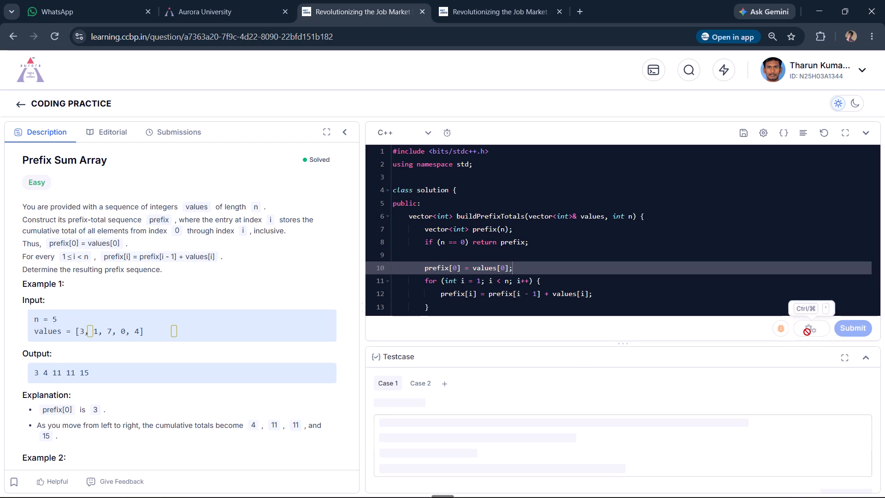
key("Print")
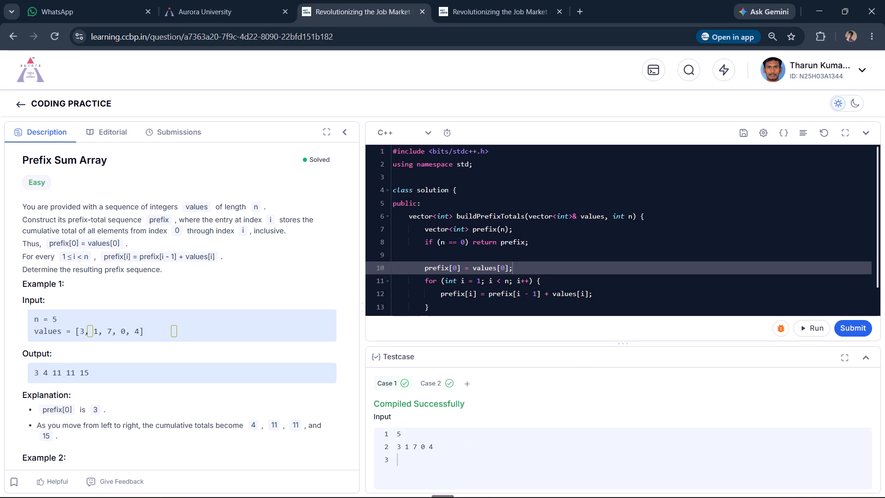
left_click_drag(0, 47, 884, 497)
key("alt+Tab")
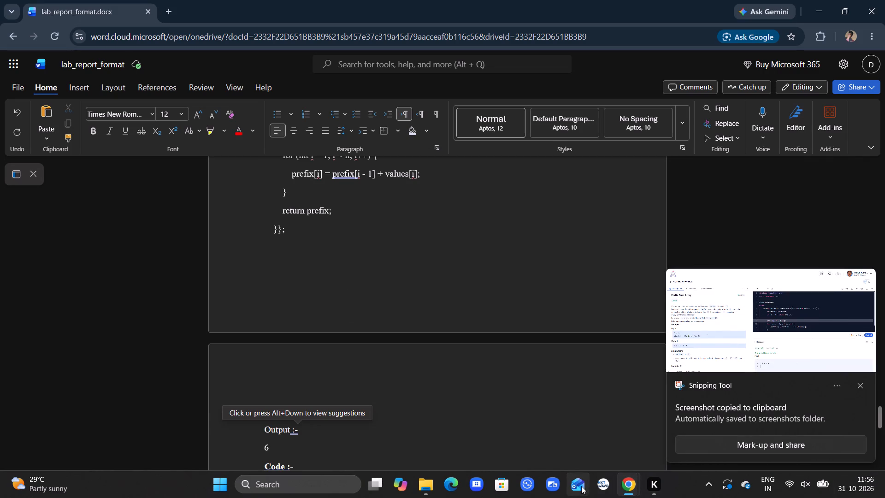
key("ctrl+v")
Add two spaces after number 6 in the report, and open the Largest Subarray With Zero Sum problem from the same practice set.
left_click(304, 445)
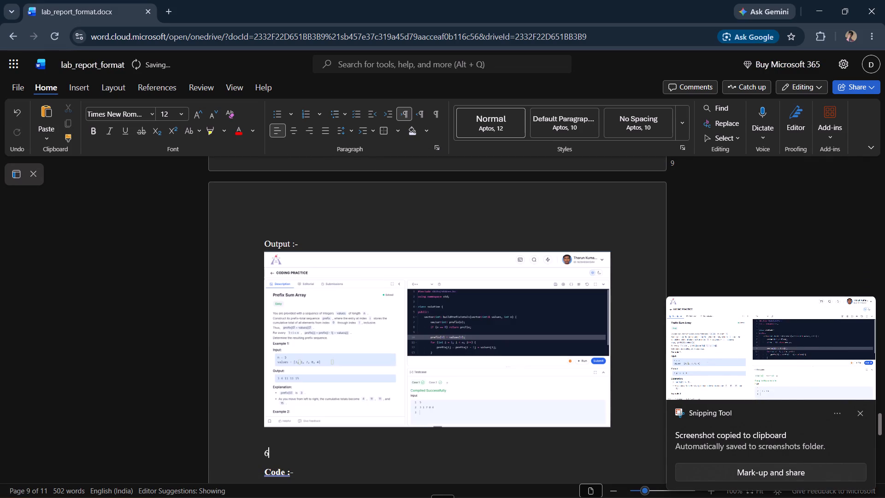
key("space")
key("space")
key("alt+Tab")
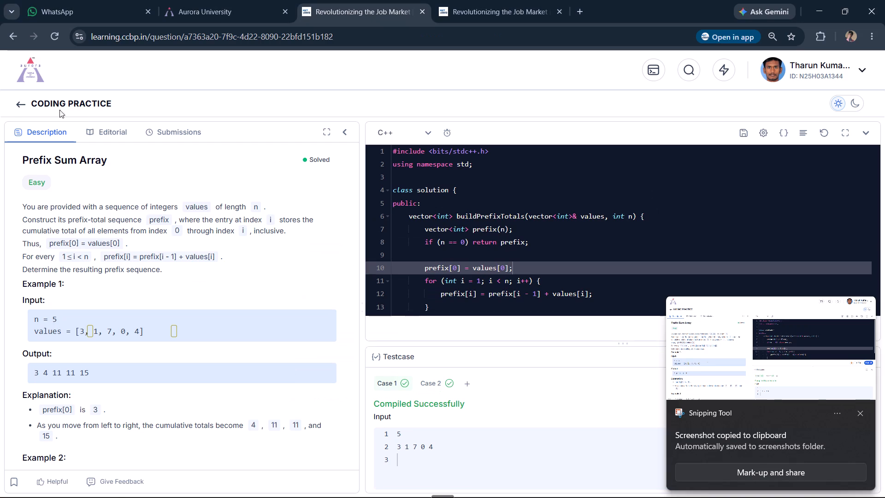
left_click(22, 101)
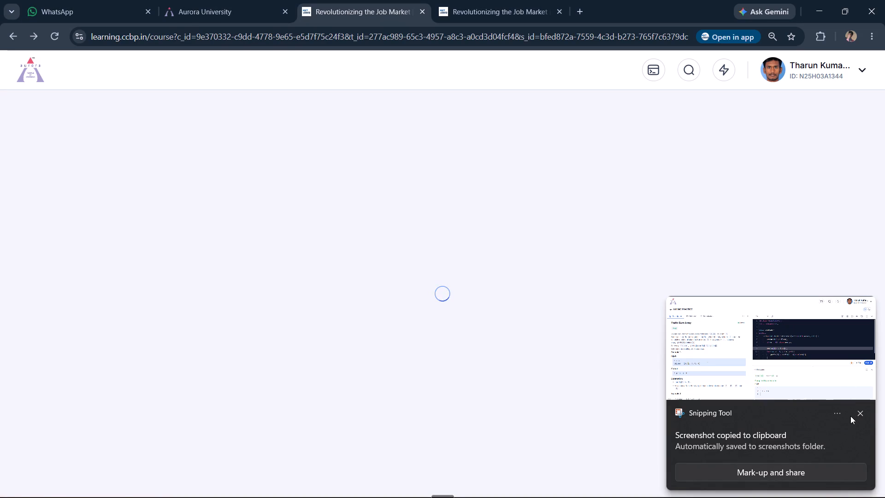
left_click(855, 414)
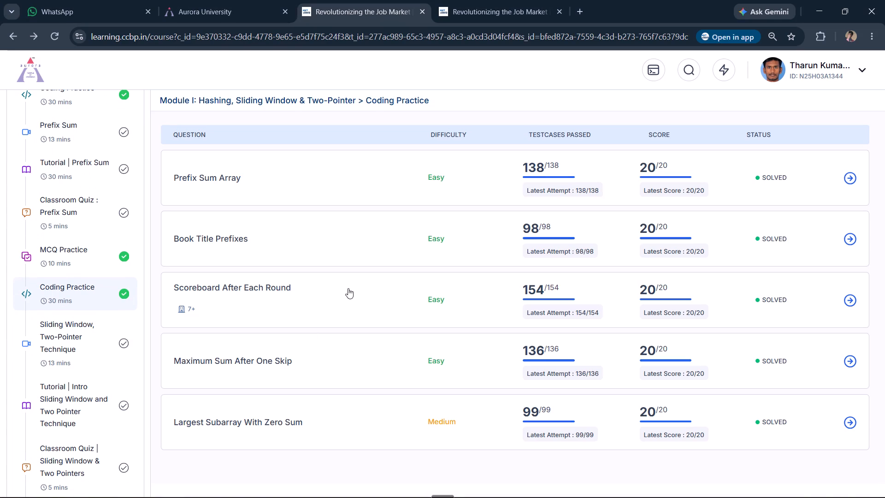
left_click(379, 420)
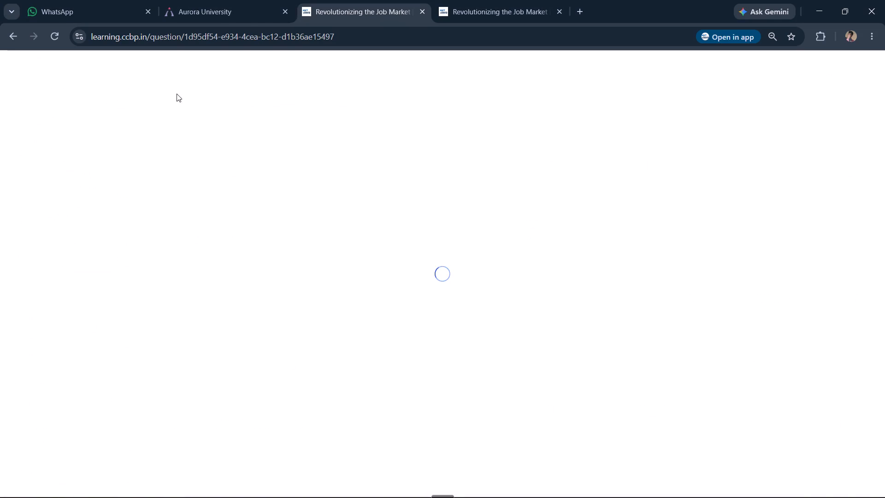
Copy the title Largest Subarray with Zero Sum from the problem's editorial into the report beside number 6, without an extra blank line.
left_click_drag(189, 160, 13, 156)
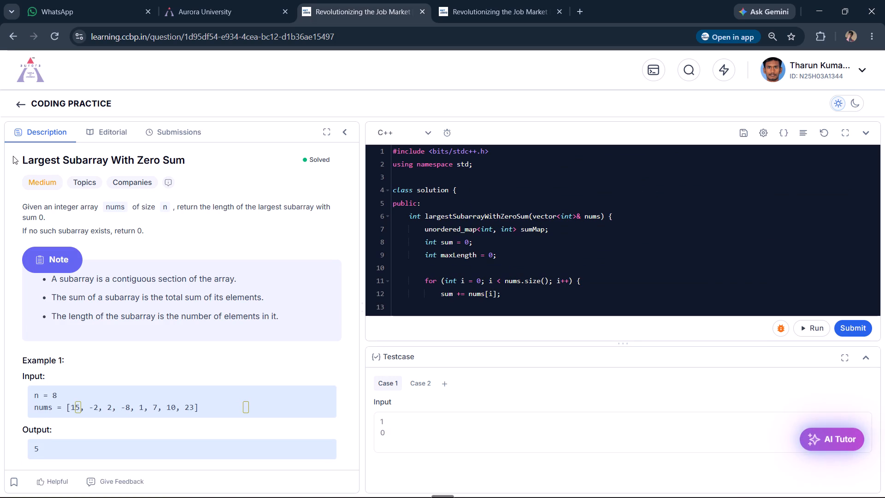
left_click_drag(13, 156, 12, 156)
left_click(115, 129)
left_click_drag(218, 177, 165, 172)
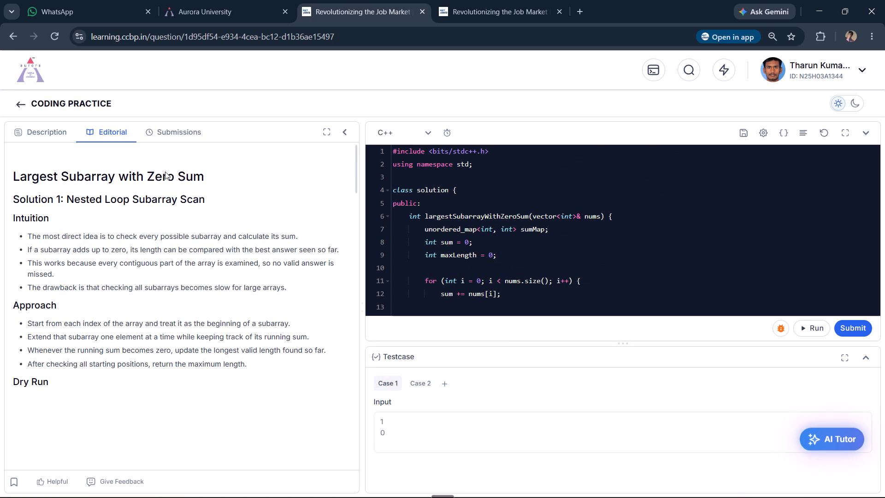
left_click_drag(165, 172, 9, 179)
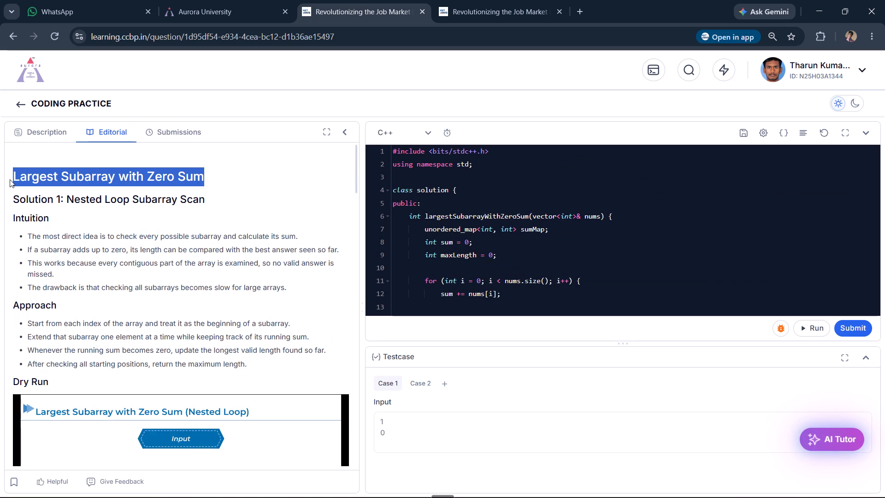
key("ctrl+c")
key("ctrl+c")
key("alt+Tab")
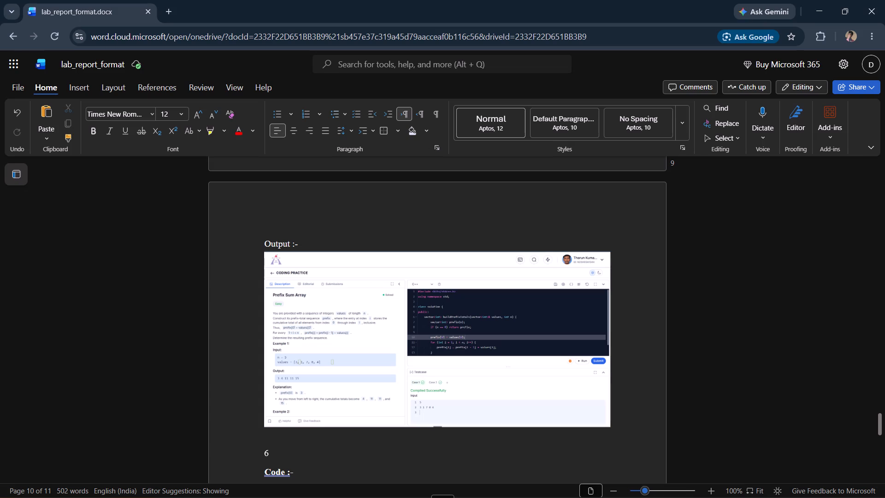
key("ctrl+v")
key("BackSpace")
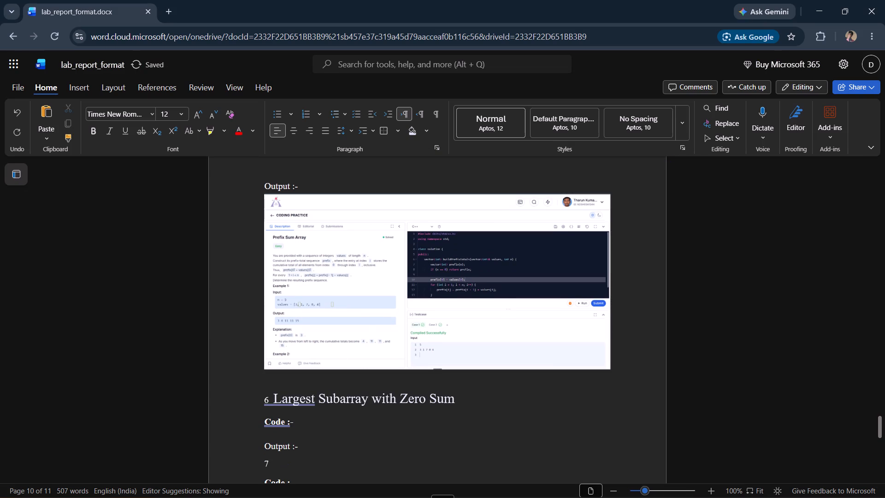
Copy the whole C++ solution of Largest Subarray with Zero Sum into the report after item 6's Code label.
left_click(315, 424)
key("alt+Tab")
left_click(522, 224)
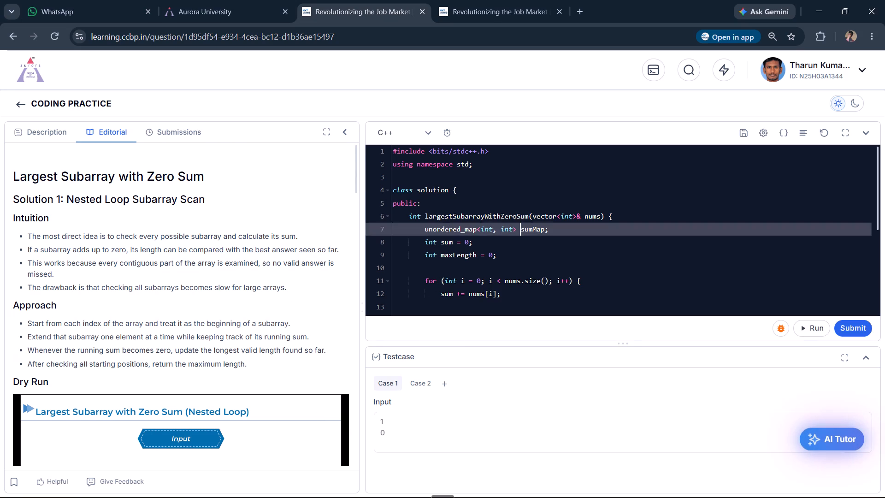
key("ctrl+a")
key("ctrl+c")
key("ctrl+c")
left_click(518, 225)
key("alt+Tab")
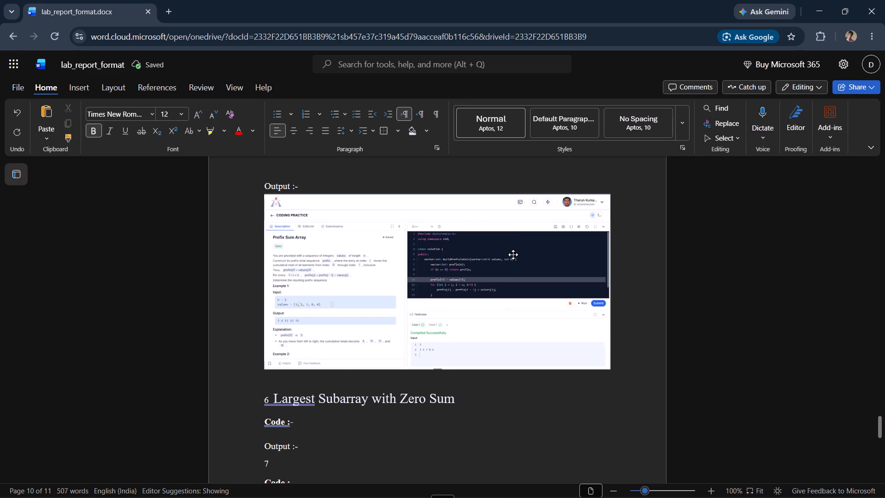
key("ctrl+v")
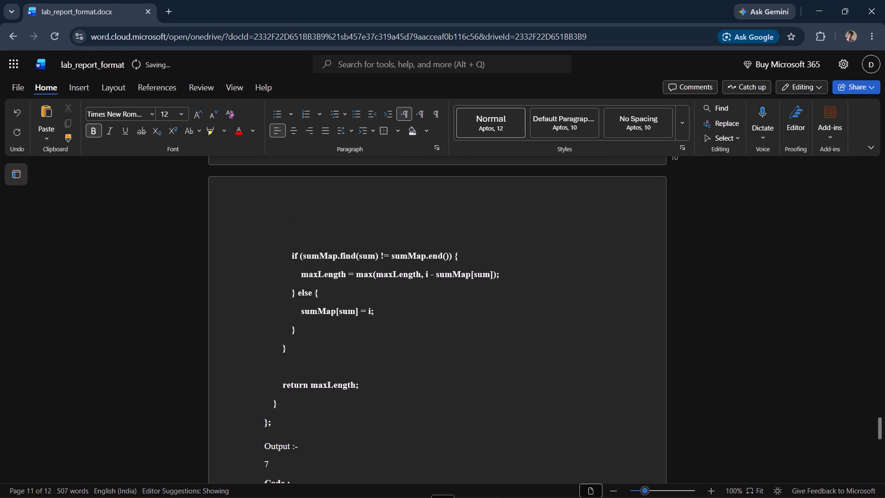
Remove the bold formatting from all of item 6's pasted code, leaving the Code label bold.
left_click_drag(278, 421, 368, 139)
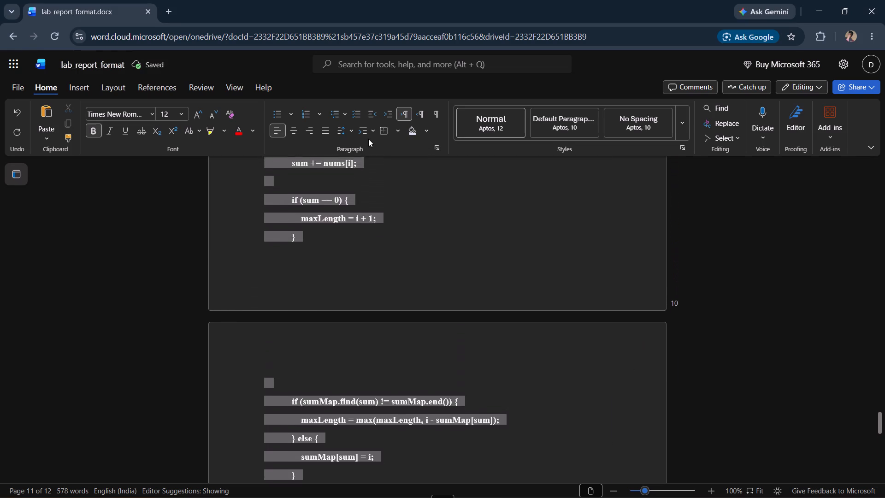
left_click_drag(368, 139, 313, 193)
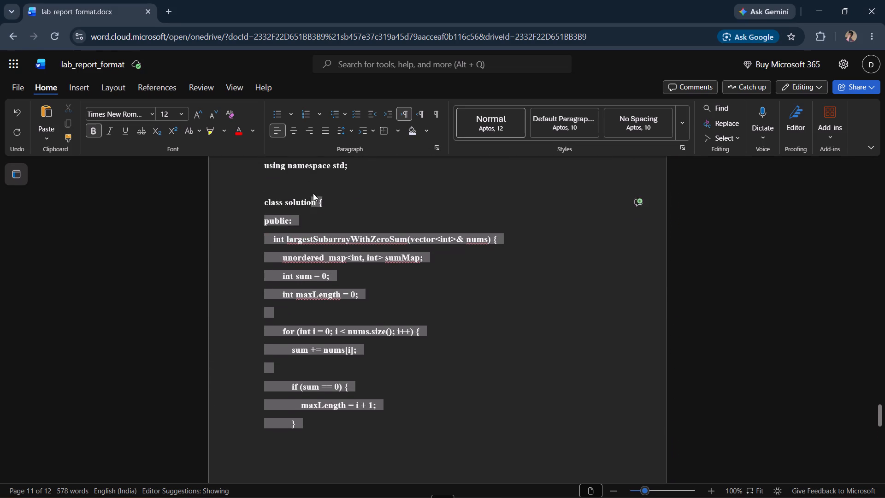
left_click_drag(313, 193, 312, 411)
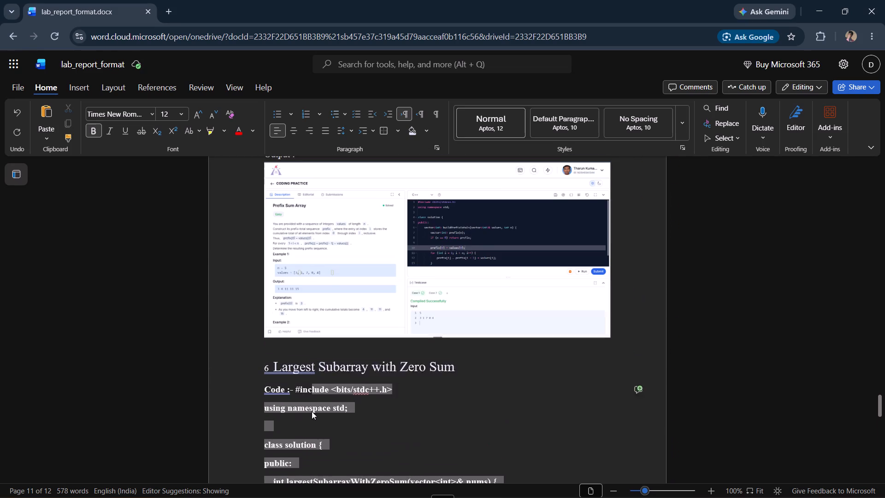
left_click_drag(312, 411, 295, 426)
left_click(395, 404)
left_click(466, 451)
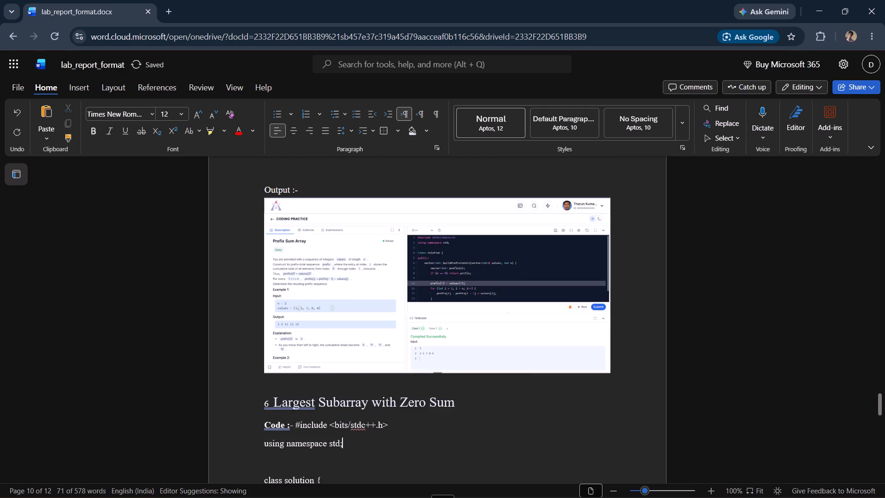
Run the Largest Subarray with Zero Sum solution and insert a screenshot of the whole coding page after item 6's Output label.
scroll(465, 450, "down", 6)
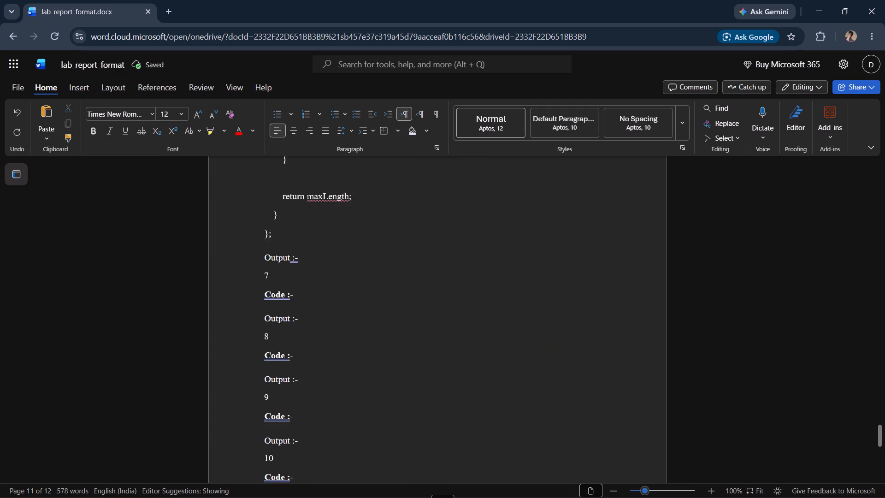
scroll(464, 449, "down", 1)
left_click(311, 420)
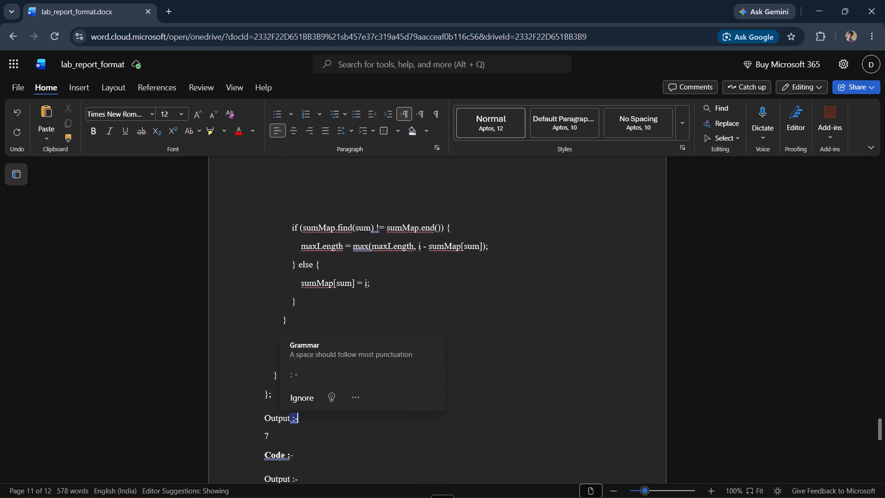
key("alt+Tab")
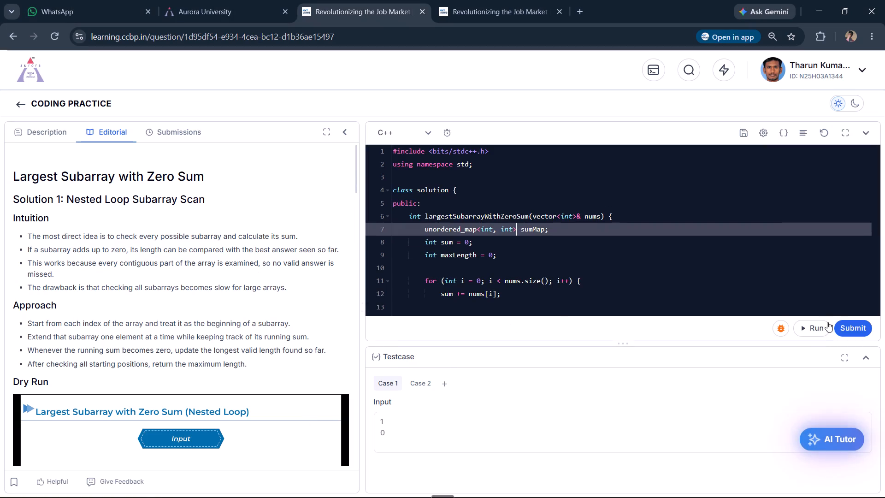
left_click(823, 332)
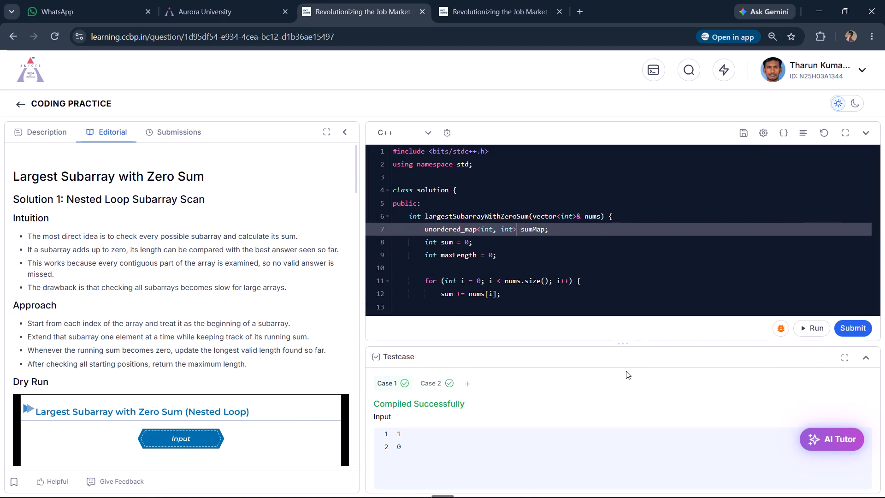
key("Print")
left_click_drag(0, 49, 450, 421)
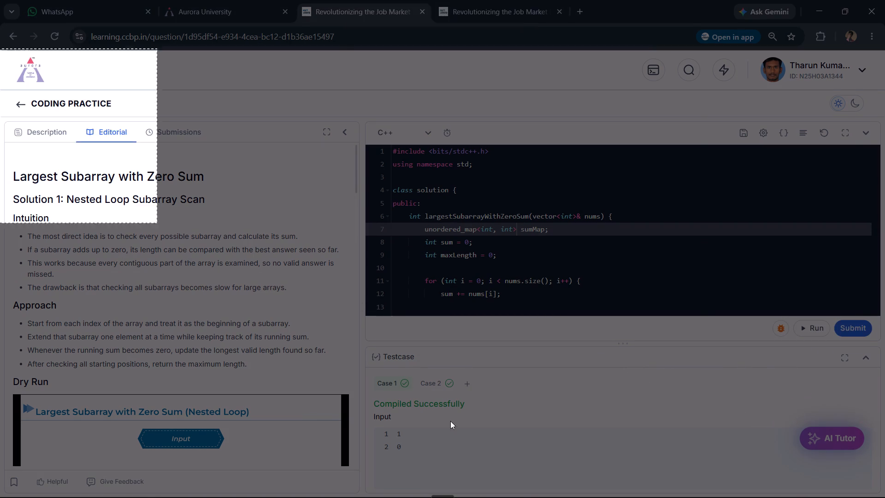
left_click_drag(450, 421, 884, 497)
key("alt+Tab")
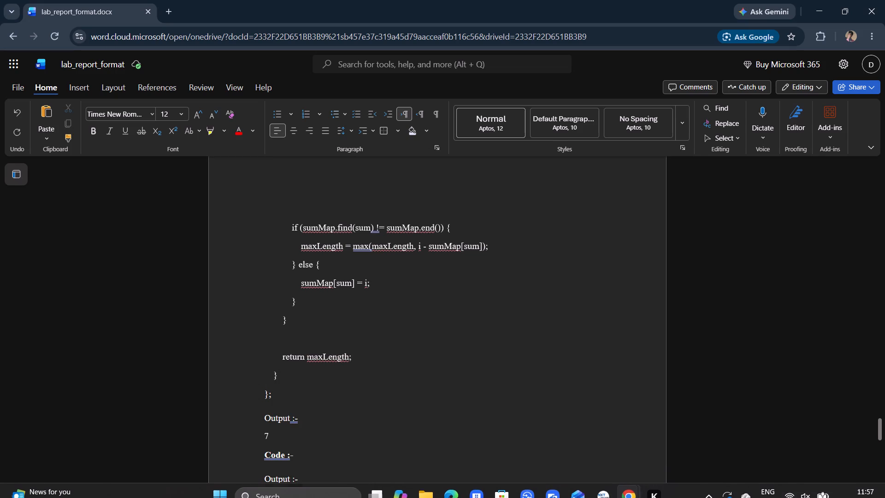
key("ctrl+v")
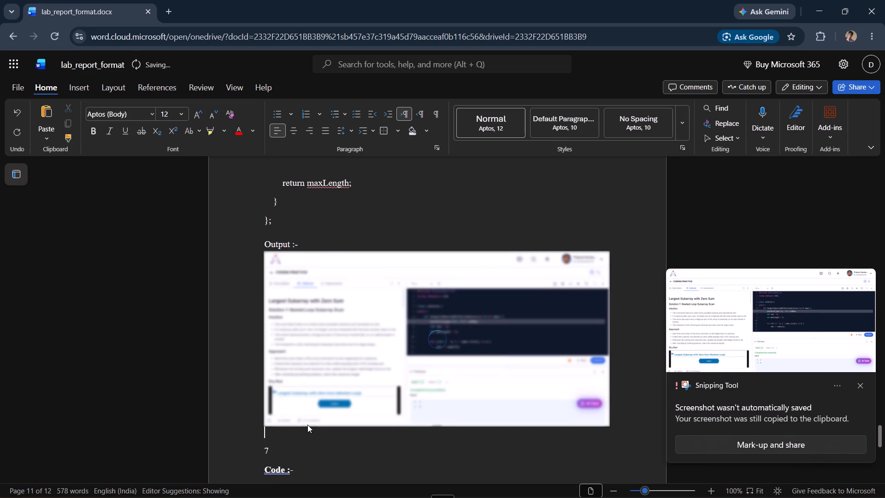
Open the Max Consecutive Ones II problem from the Coding Practice set that follows the Sliding Window & Two Pointers quiz.
left_click(306, 443)
key("alt+Tab")
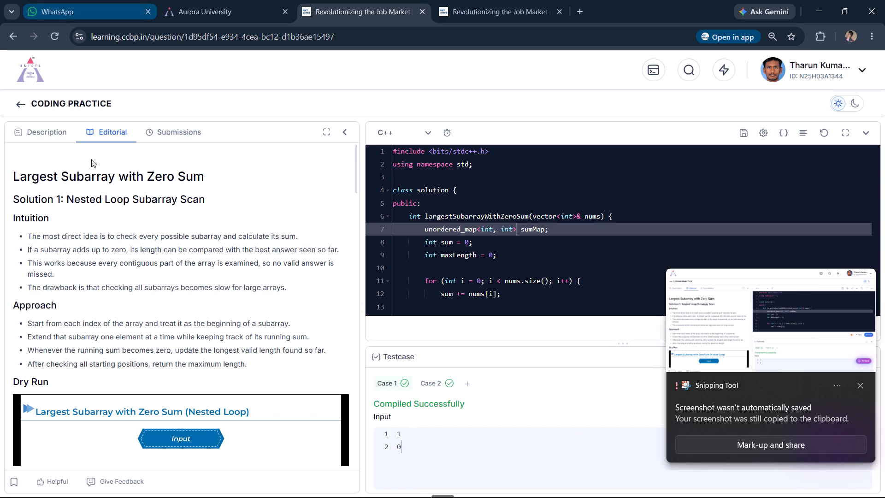
left_click(18, 107)
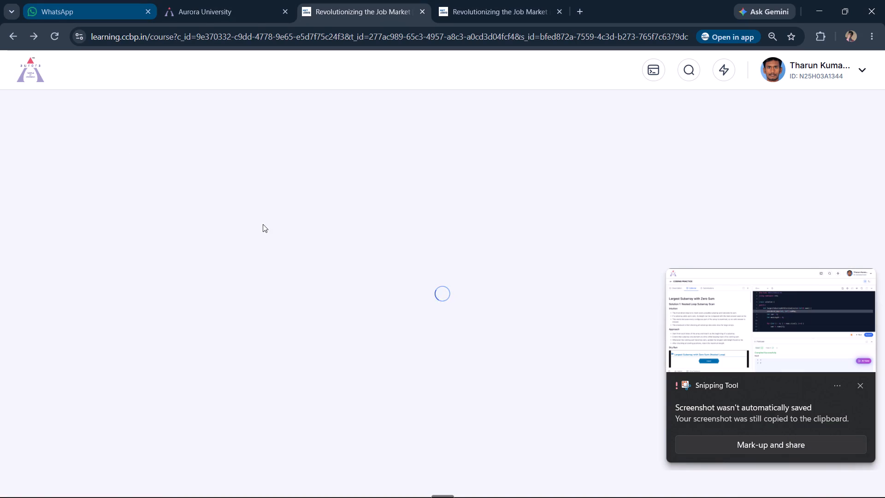
left_click(861, 386)
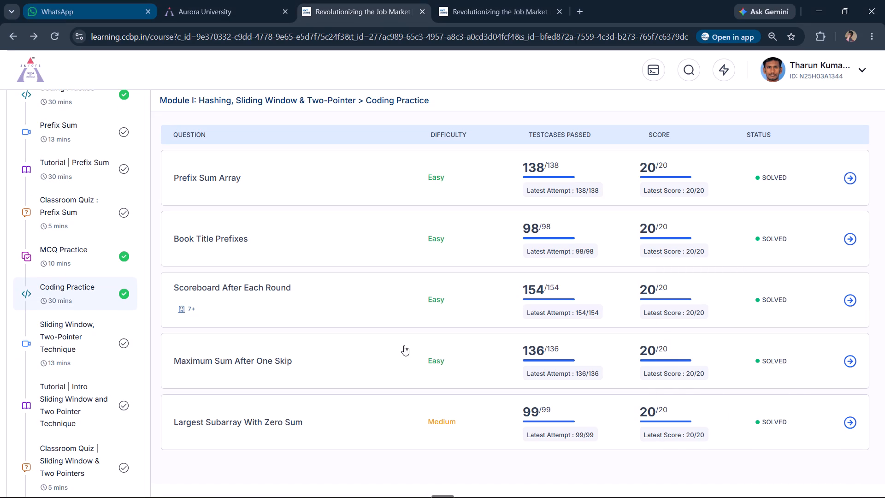
scroll(107, 368, "down", 2)
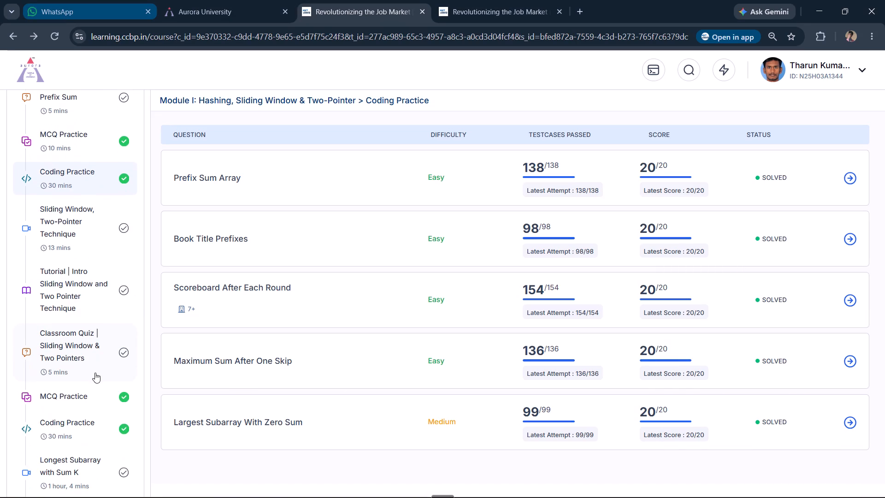
scroll(84, 391, "down", 1)
left_click(80, 362)
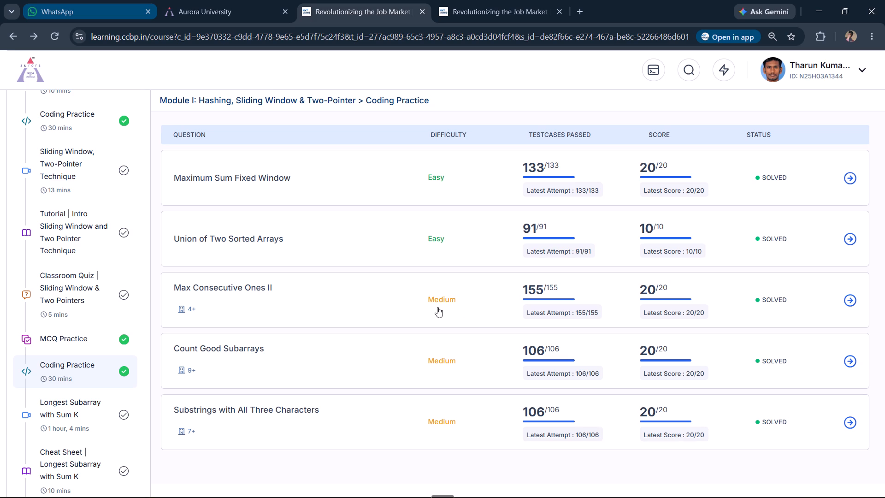
left_click(446, 296)
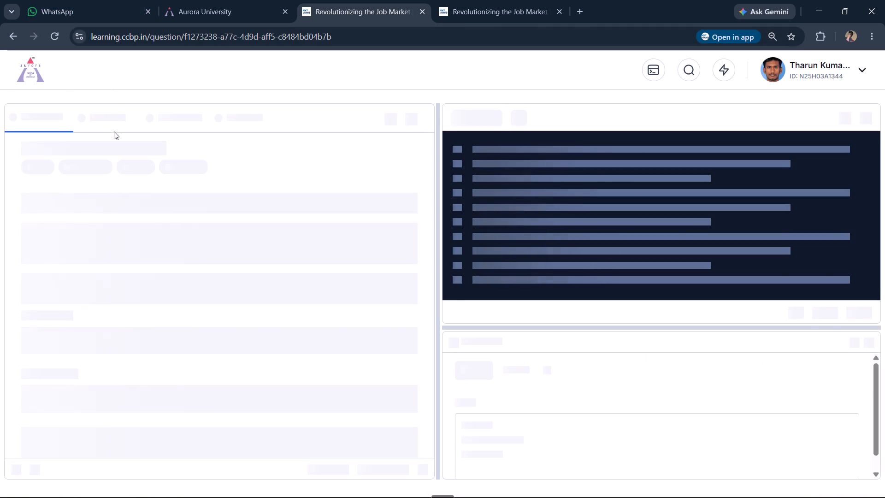
Copy the title Max Consecutive Ones II from the problem's editorial into the report beside number 7, after a space.
left_click(109, 129)
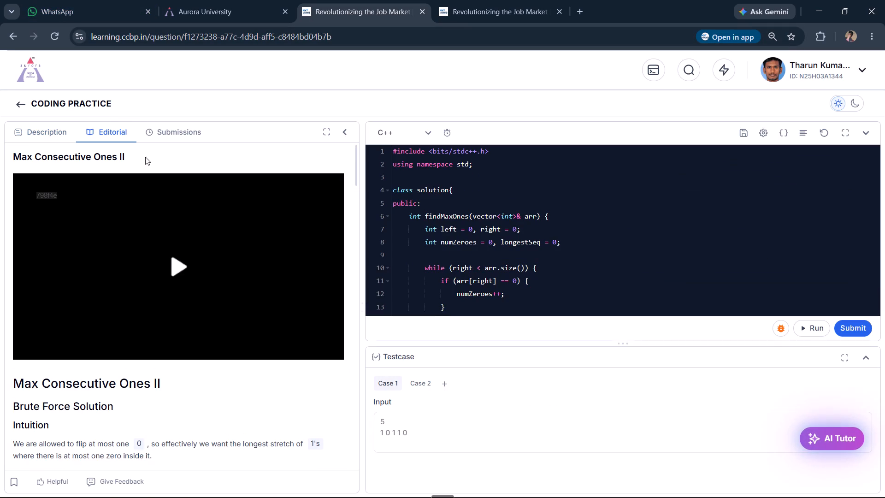
left_click_drag(142, 156, 9, 156)
key("ctrl+c")
key("ctrl+c")
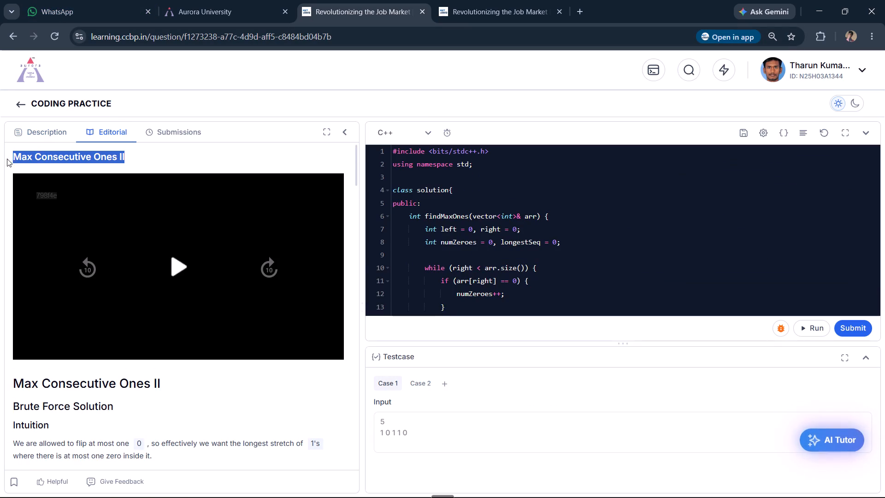
key("alt+Tab")
key("space")
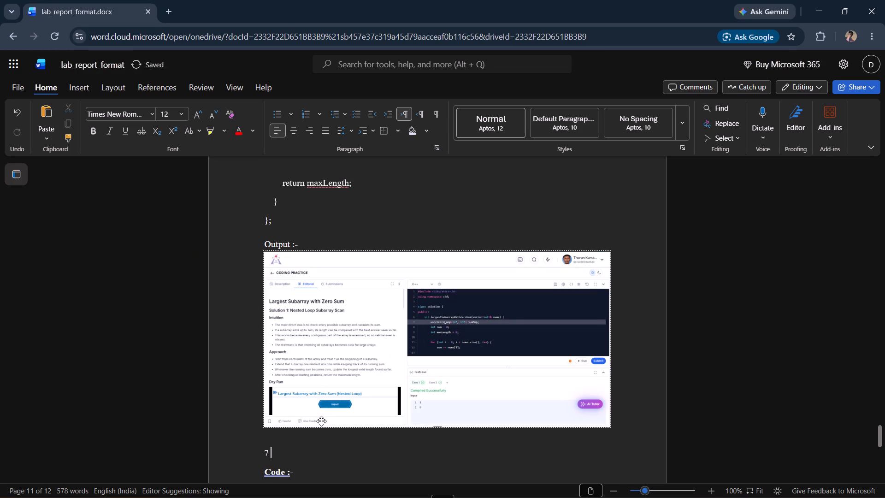
key("ctrl+v")
Copy the whole C++ solution of Max Consecutive Ones II into the report after item 7's Code label.
left_click(315, 469)
key("alt+Tab")
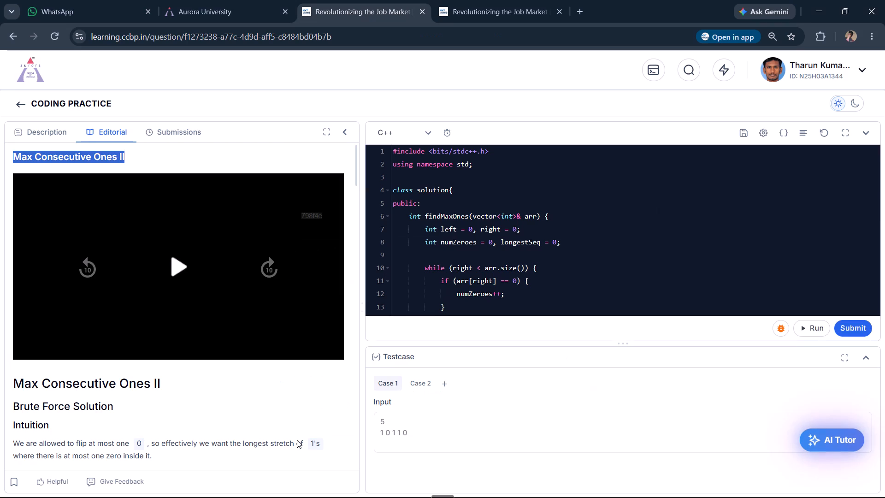
left_click(408, 237)
key("ctrl+a")
key("ctrl+c")
key("ctrl+c")
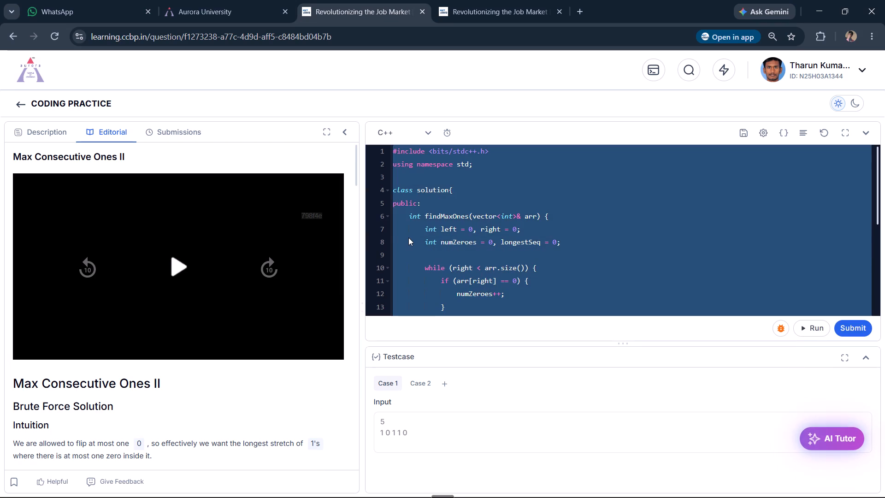
left_click(408, 237)
key("alt+Tab")
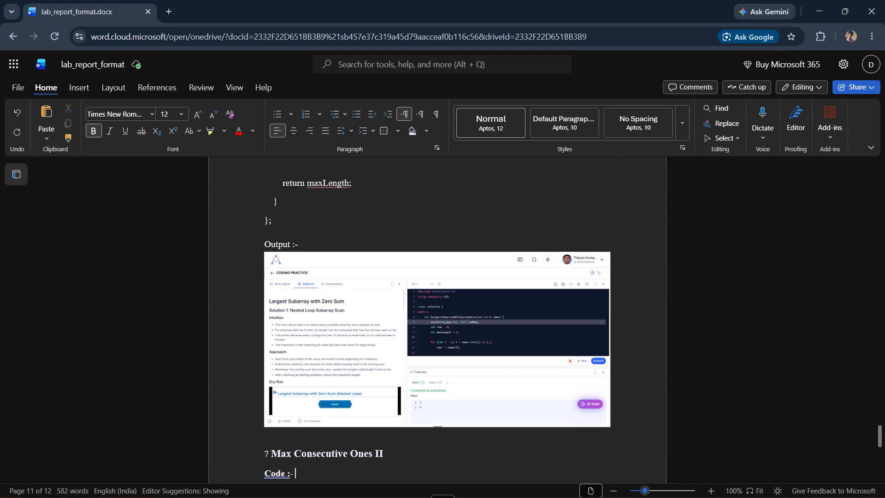
key("ctrl+v")
Remove the bold formatting from all of item 7's pasted code, leaving the Code label bold.
left_click_drag(277, 418, 289, 288)
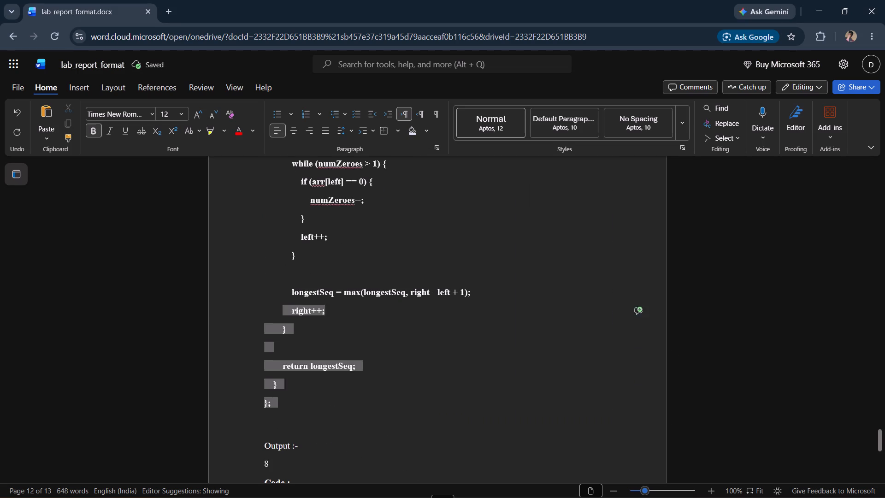
left_click_drag(289, 288, 300, 148)
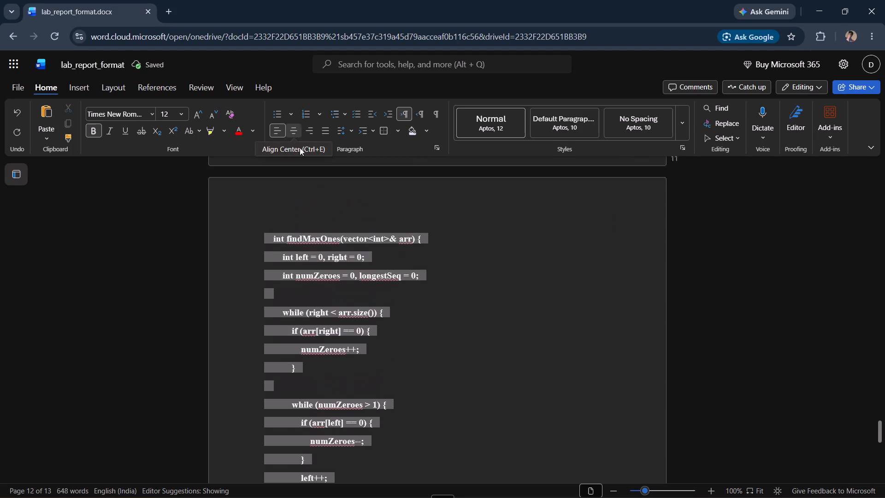
left_click_drag(300, 148, 265, 184)
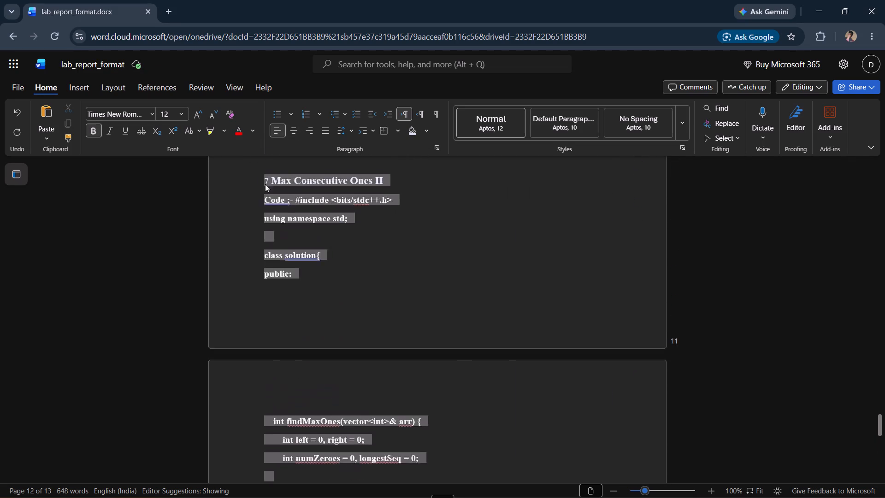
left_click_drag(265, 184, 298, 417)
left_click(400, 391)
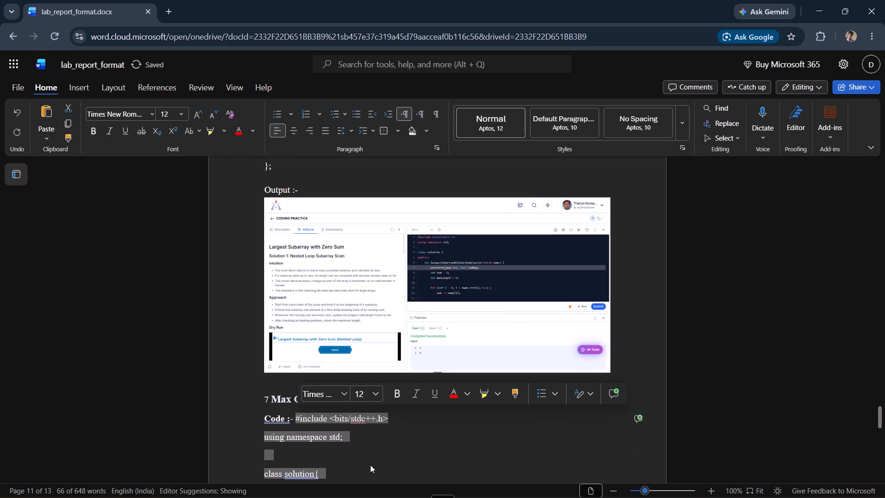
left_click(370, 465)
Run the Max Consecutive Ones II solution and paste a screenshot of the whole problem page after item 7's Output label.
scroll(370, 465, "down", 8)
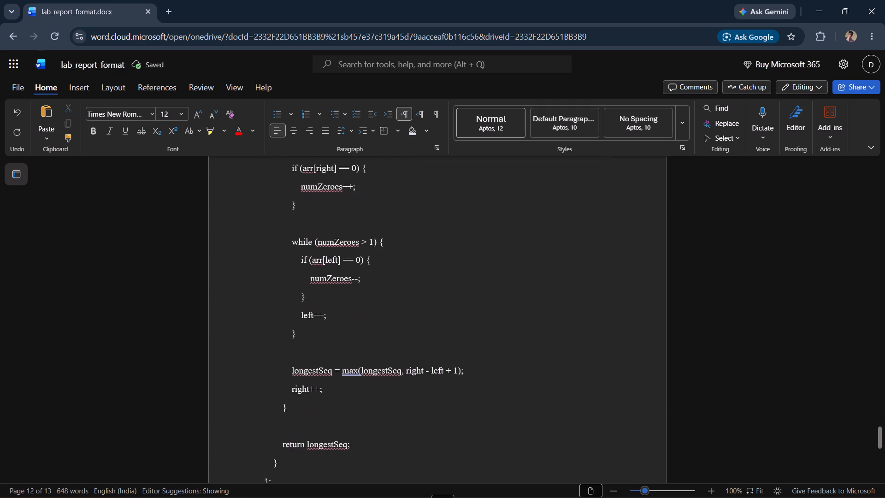
scroll(363, 459, "down", 4)
left_click(311, 332)
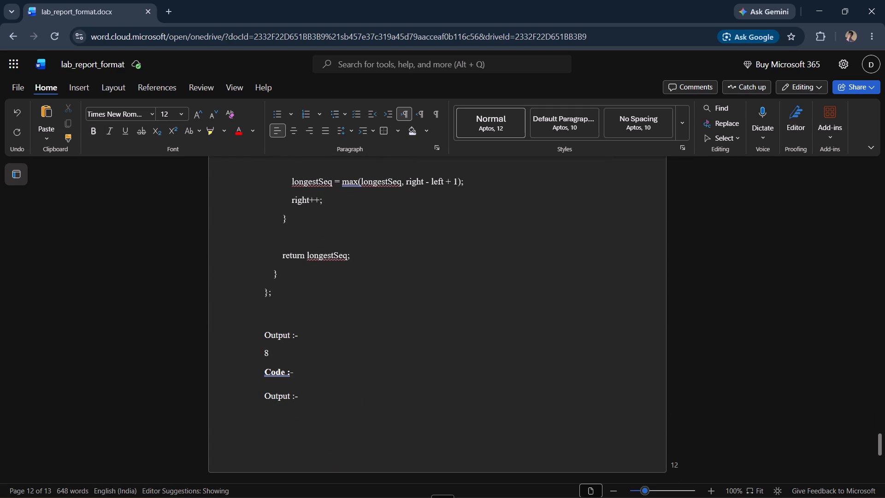
key("alt+Tab")
left_click(816, 332)
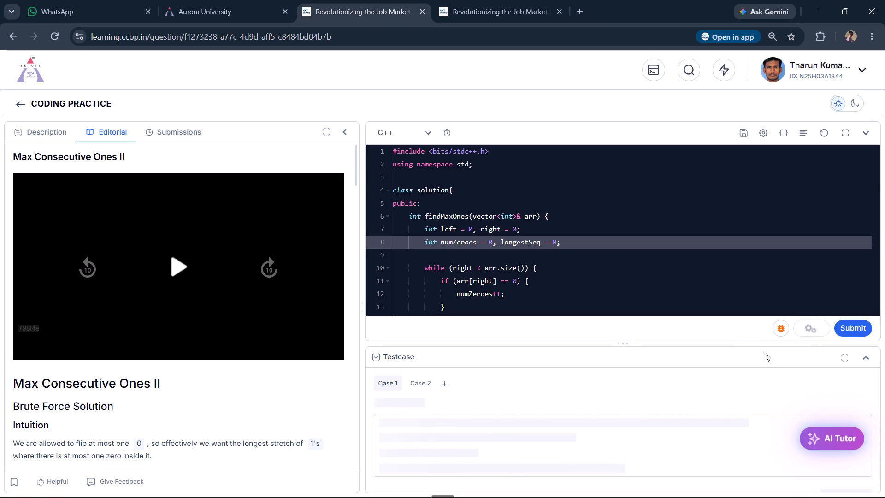
key("Print")
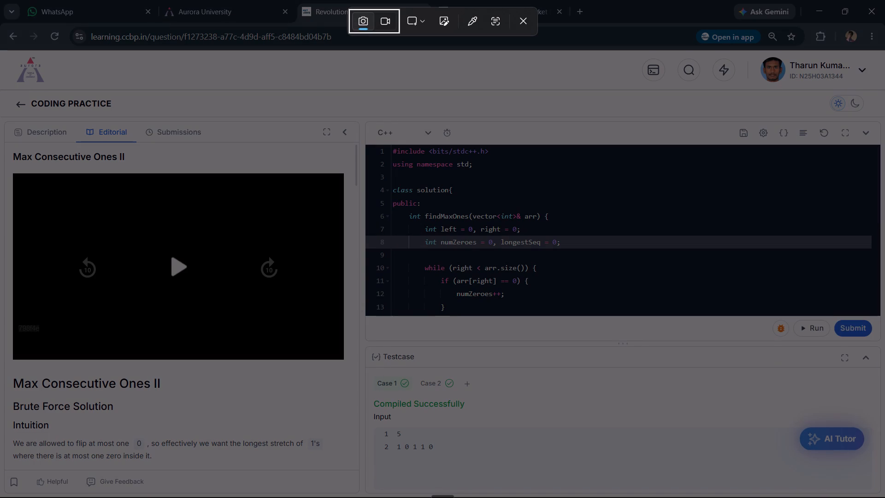
left_click_drag(0, 52, 884, 497)
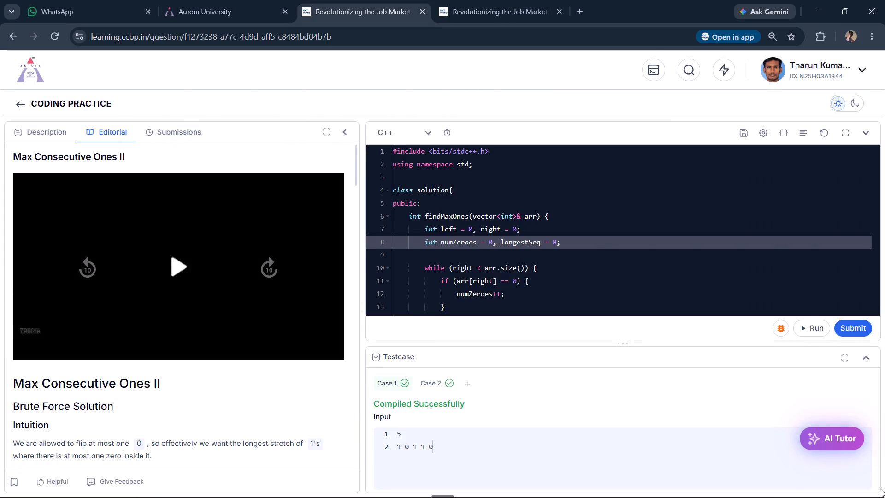
key("alt+Tab")
key("ctrl+v")
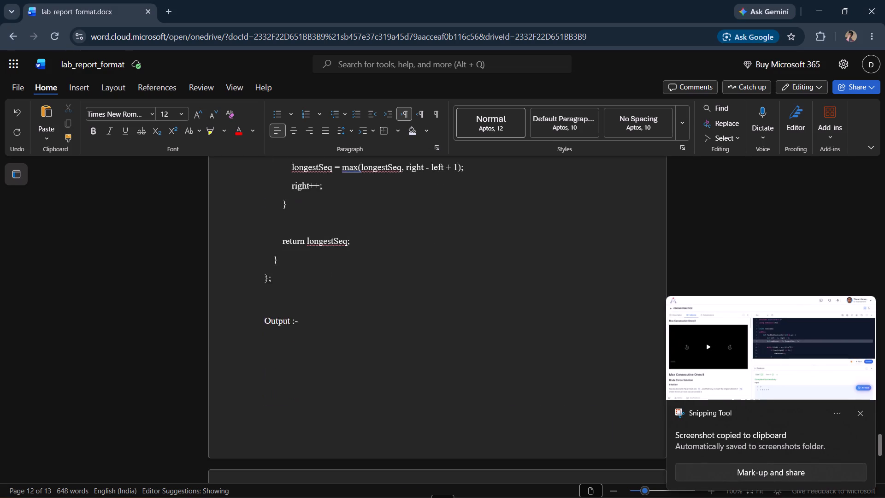
Place the text cursor after number 8 in the report and open the editorial of the Count Good Subarrays coding practice problem.
left_click(324, 451)
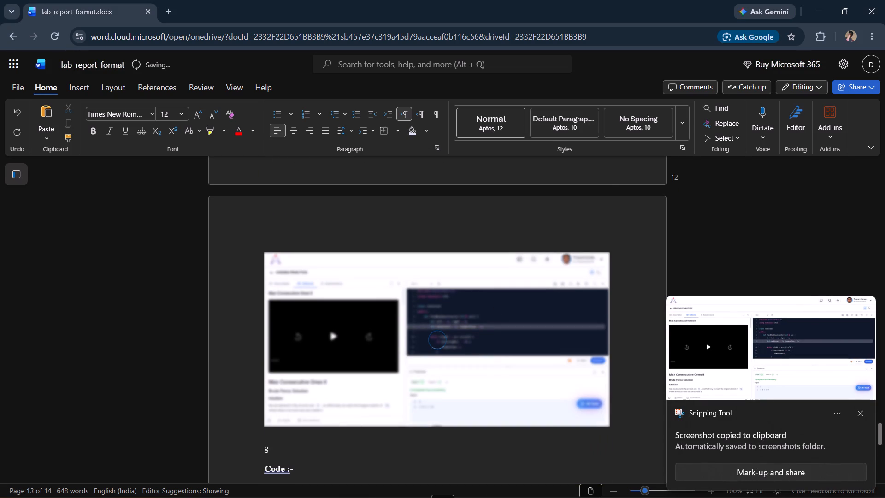
key("alt+Tab")
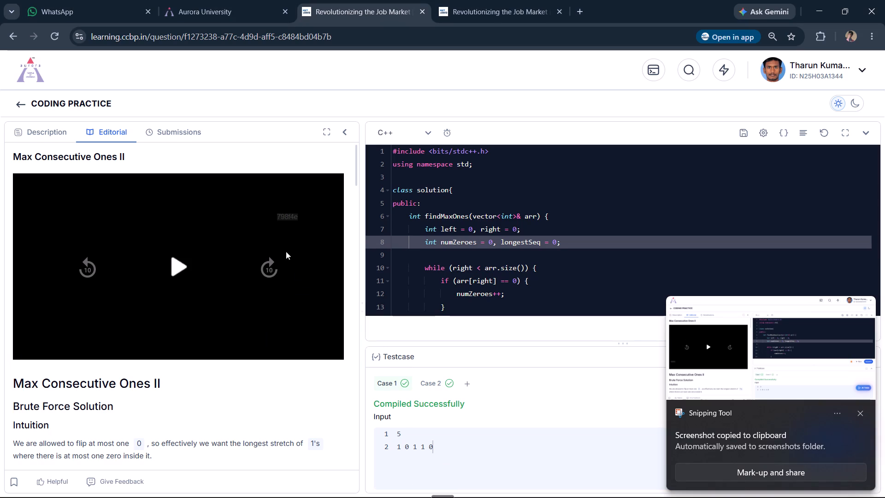
left_click(225, 189)
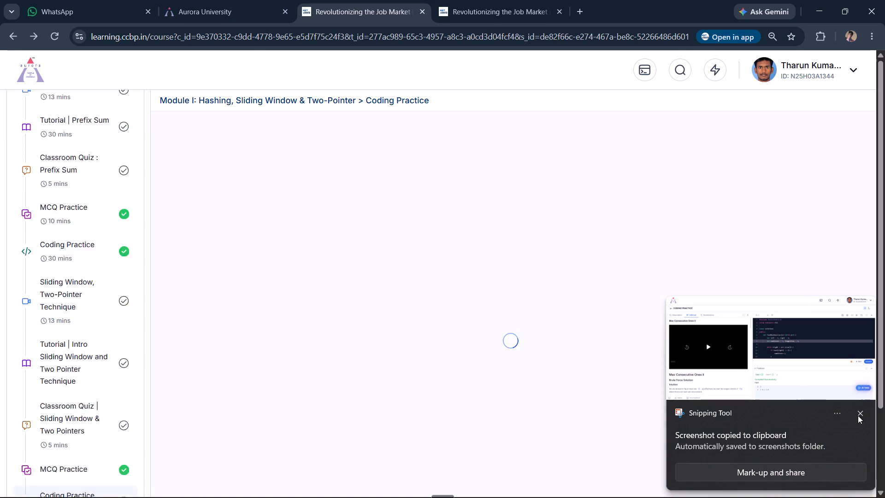
left_click(858, 415)
left_click(442, 366)
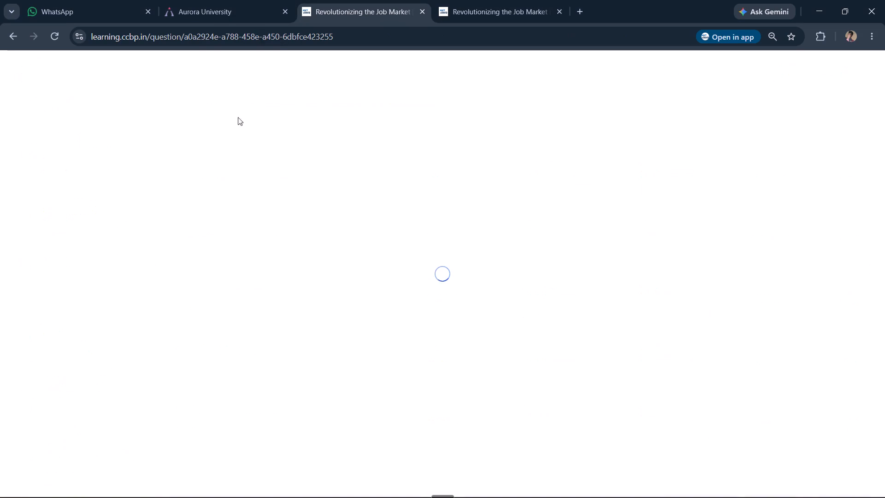
left_click(104, 135)
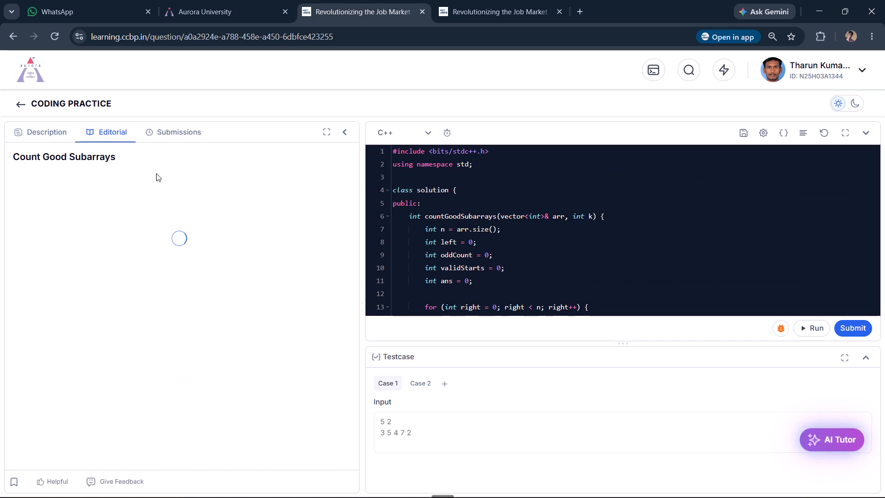
Copy the title Count Good Subarrays from the editorial into the report beside number 8, after two spaces.
left_click_drag(126, 159, 16, 156)
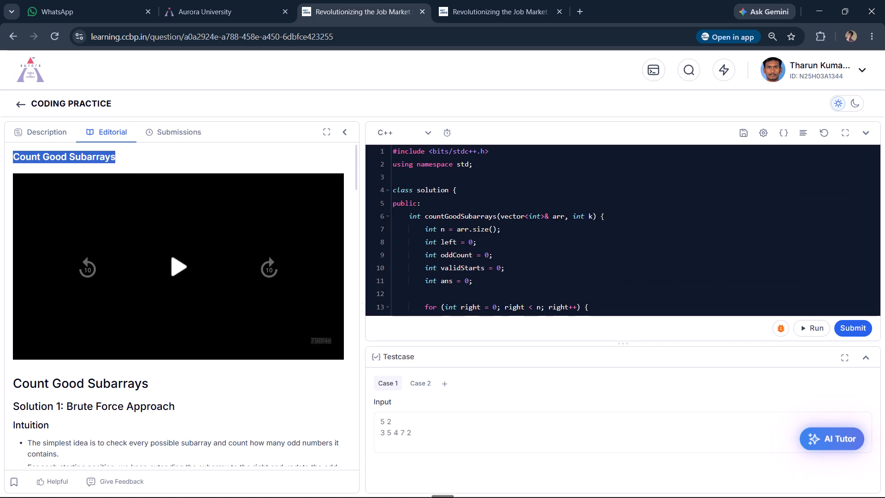
key("ctrl+c")
key("ctrl+c")
key("alt+Tab")
key("space")
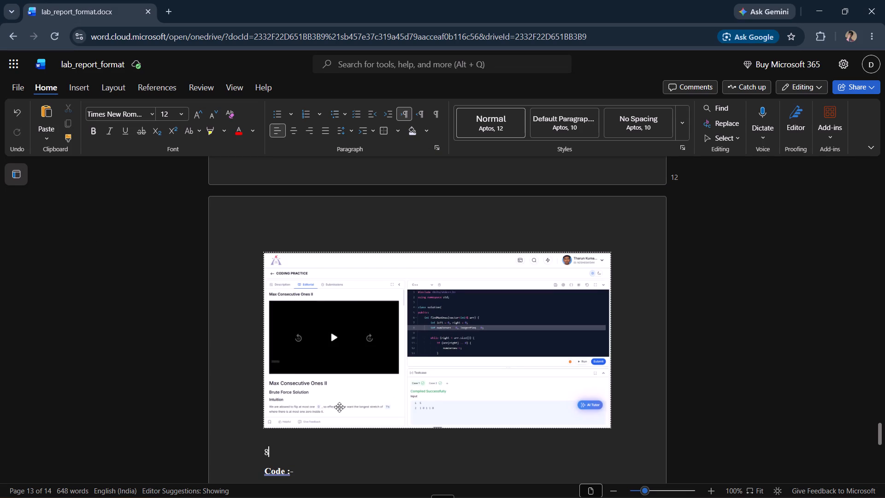
key("space")
key("ctrl+v")
Copy the whole C++ solution of Count Good Subarrays into the report after item 8's Code label.
left_click(333, 473)
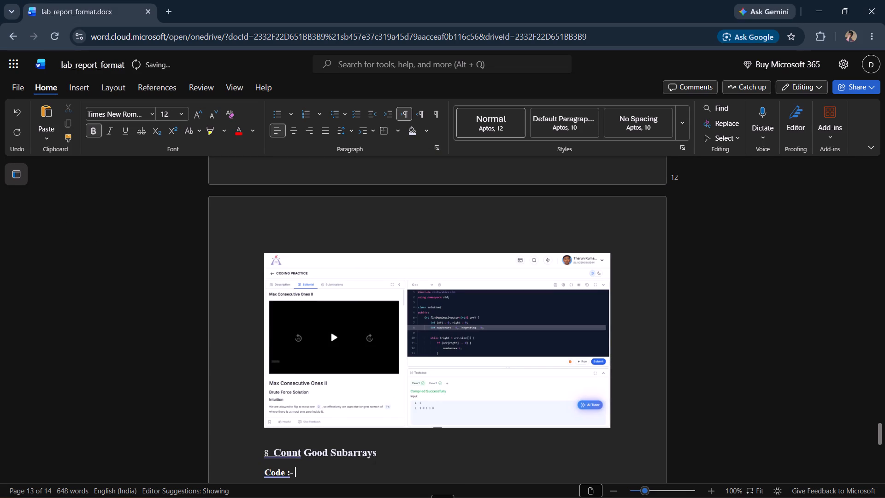
key("alt+Tab")
left_click(481, 240)
key("ctrl+a")
key("ctrl+c")
key("ctrl+c")
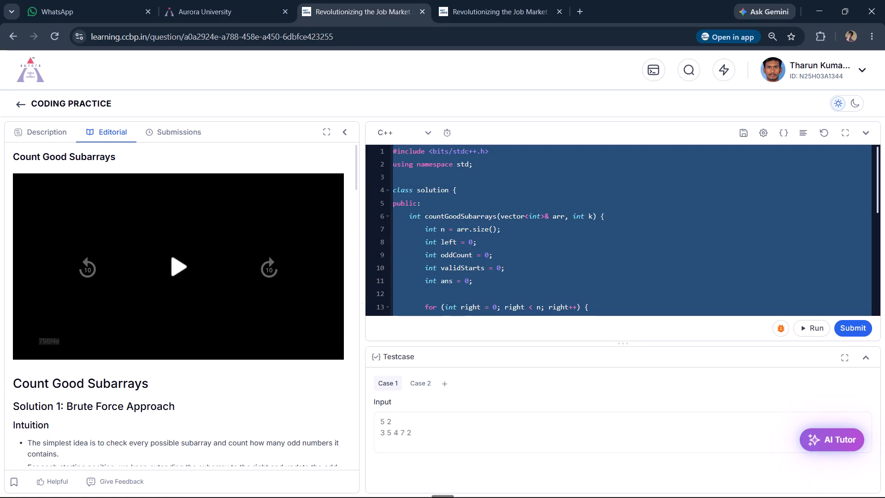
left_click(481, 240)
key("alt+Tab")
key("ctrl+v")
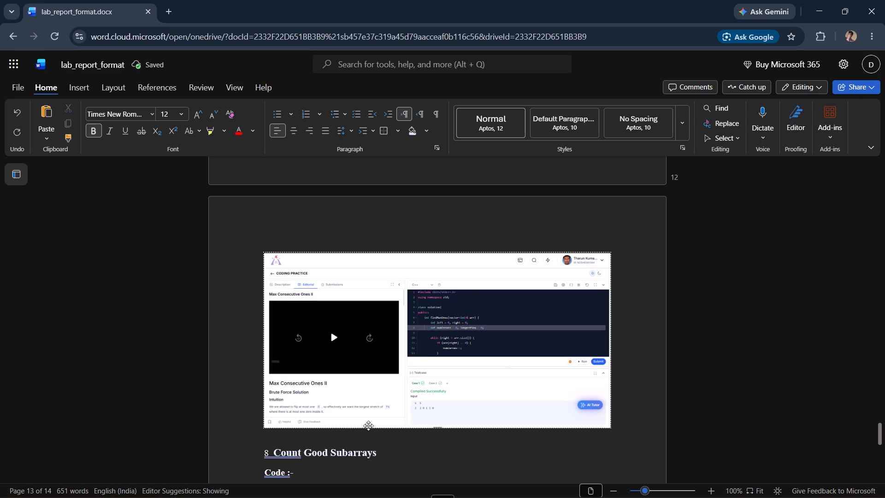
Remove the bold formatting from all of item 8's pasted code, leaving the Code label bold.
left_click_drag(283, 431, 302, 222)
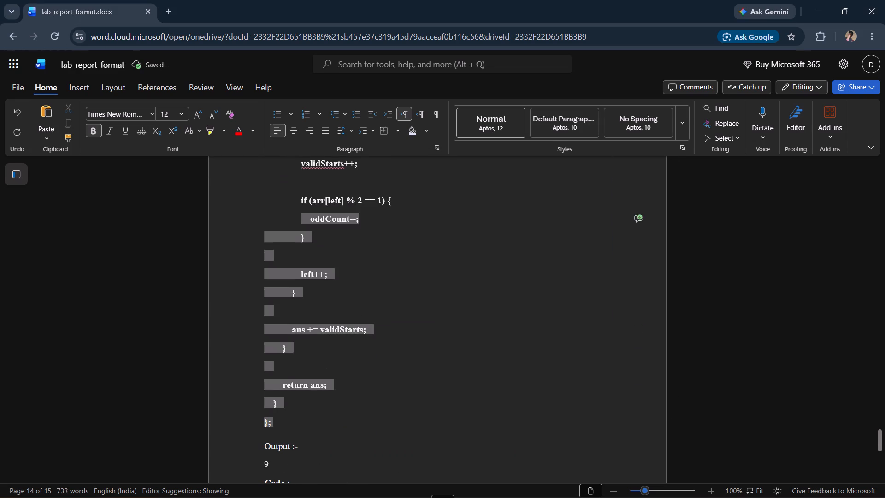
left_click_drag(302, 222, 313, 180)
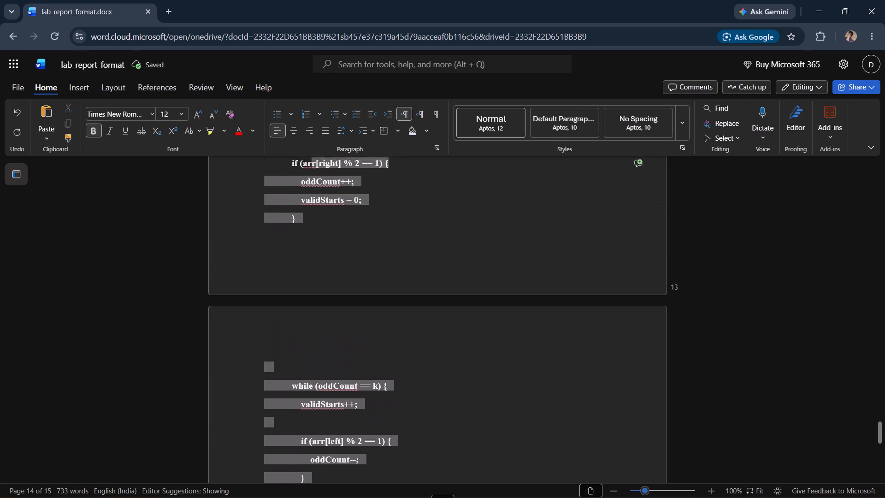
left_click_drag(313, 180, 293, 215)
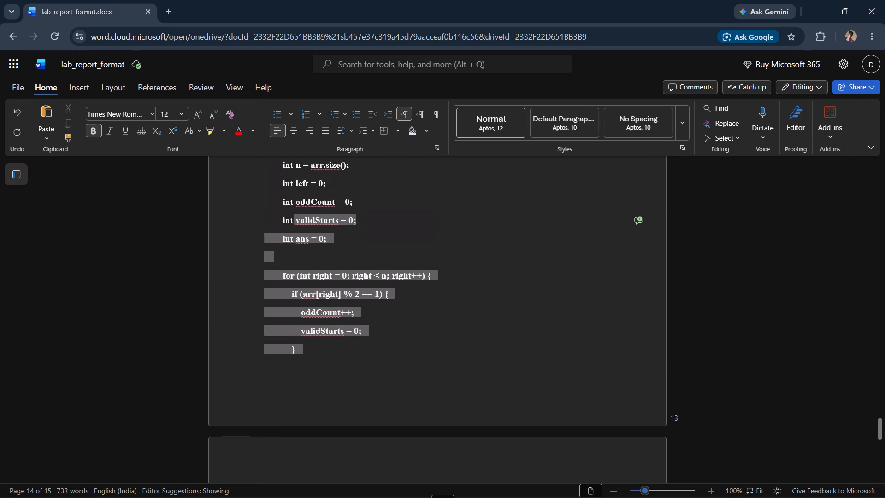
left_click_drag(293, 215, 263, 211)
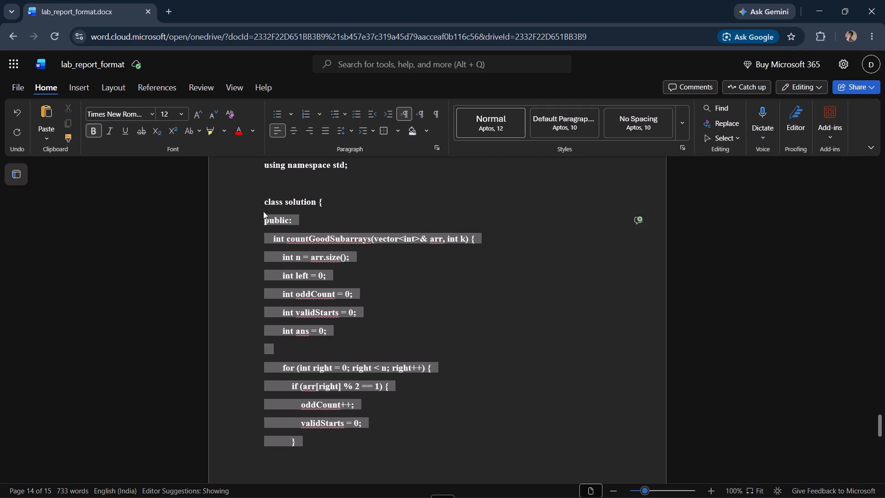
left_click_drag(263, 211, 290, 222)
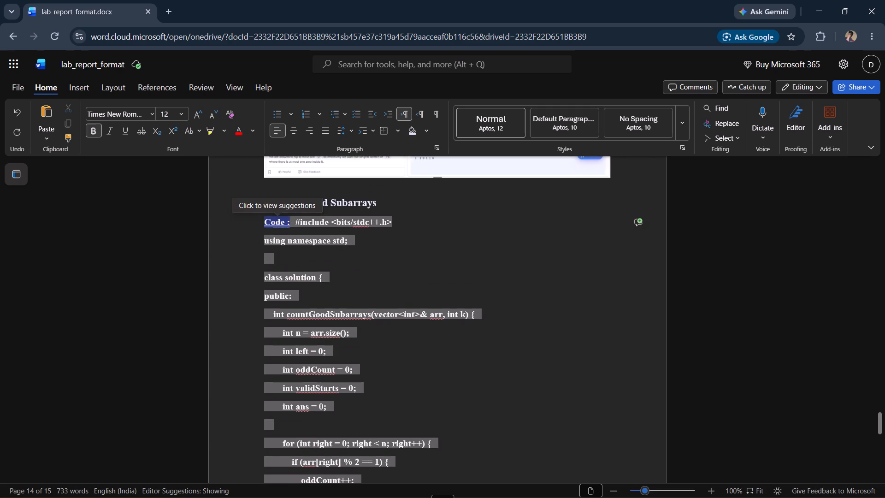
left_click_drag(290, 222, 294, 222)
left_click(396, 196)
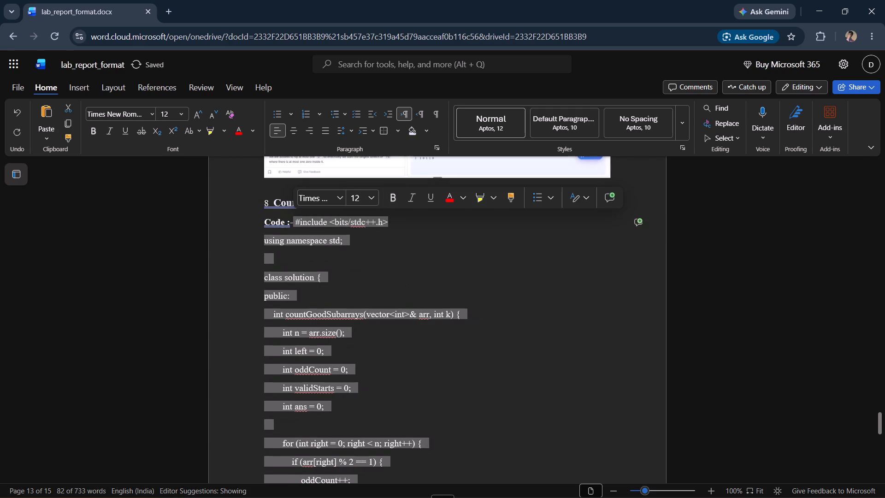
Run the Count Good Subarrays solution and paste a screenshot of the page, with the problem description showing, after item 8's Output label.
scroll(412, 319, "down", 7)
scroll(348, 456, "down", 1)
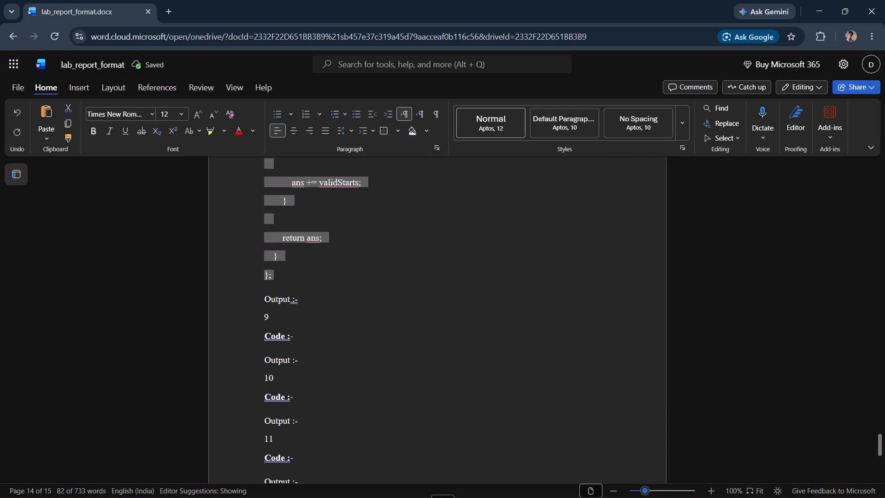
scroll(327, 417, "down", 1)
left_click(310, 330)
key("alt+Tab")
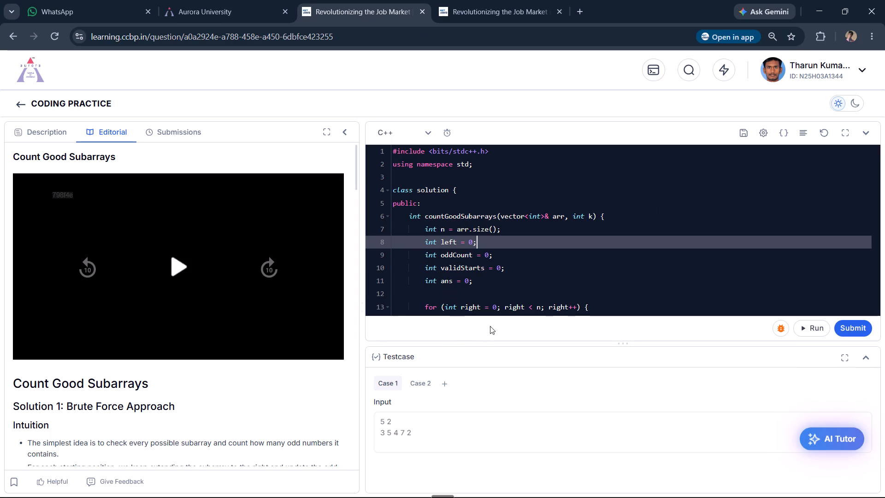
left_click(816, 336)
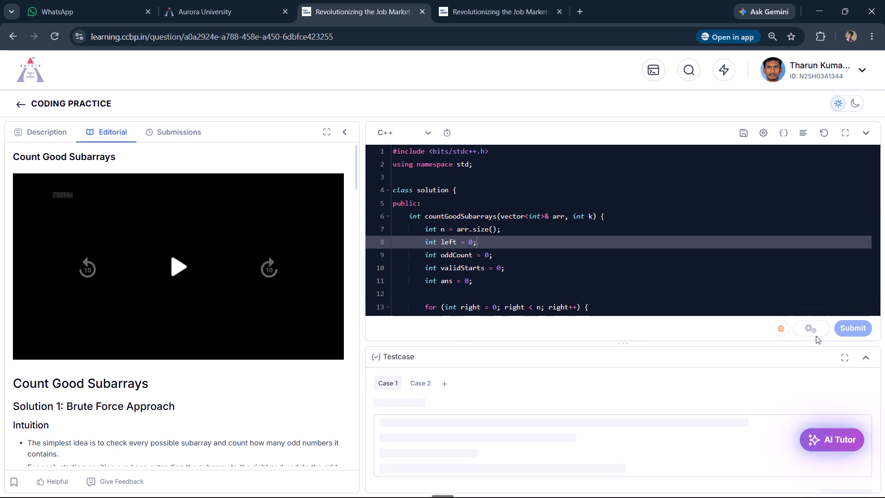
key("Print")
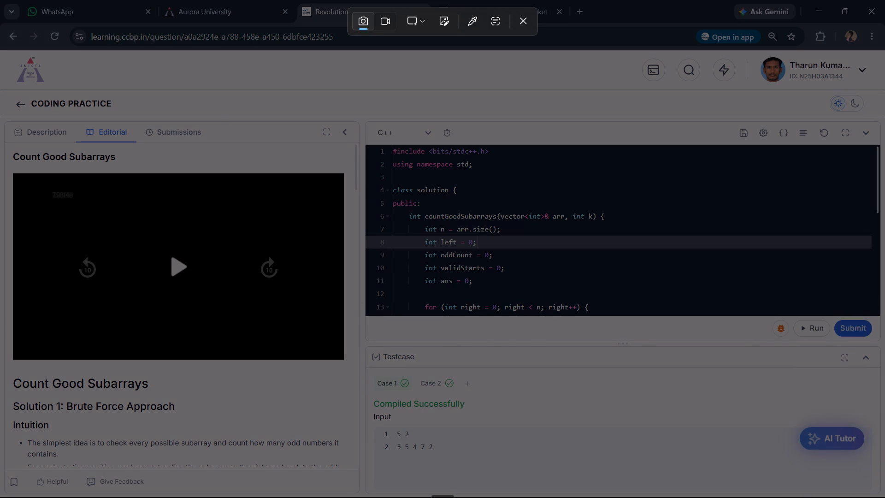
left_click(532, 18)
left_click(32, 137)
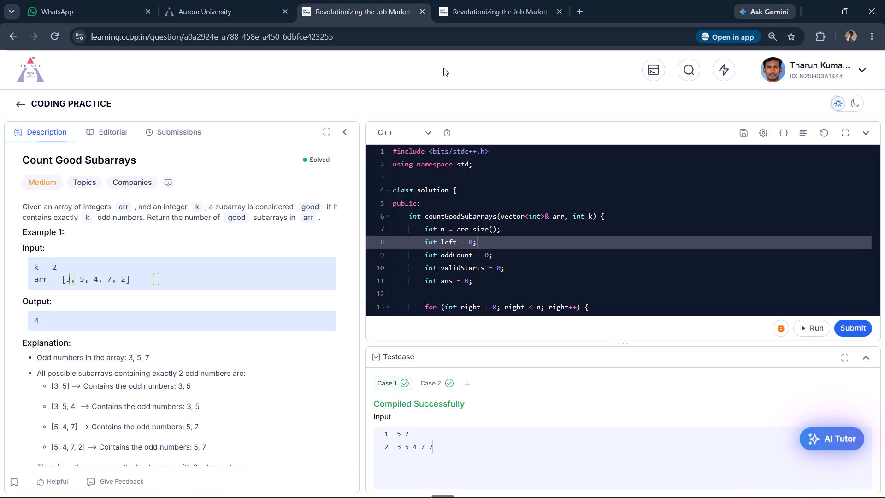
key("Print")
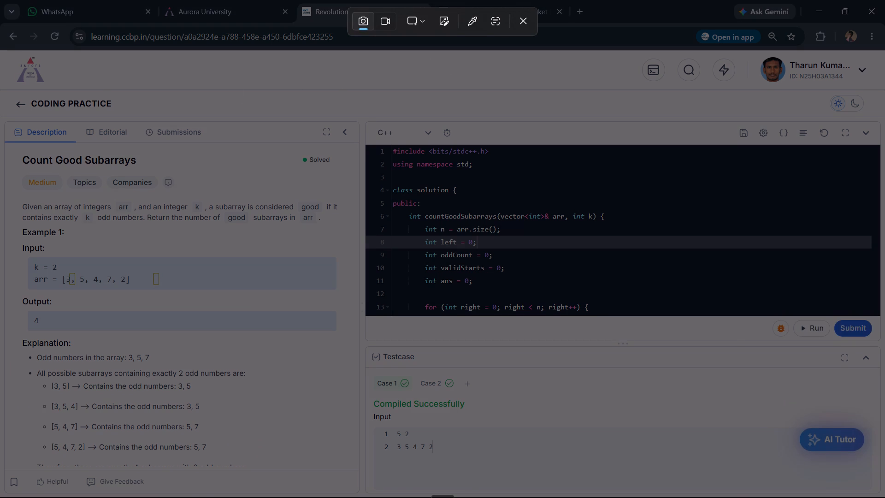
left_click_drag(0, 49, 884, 497)
key("alt+Tab")
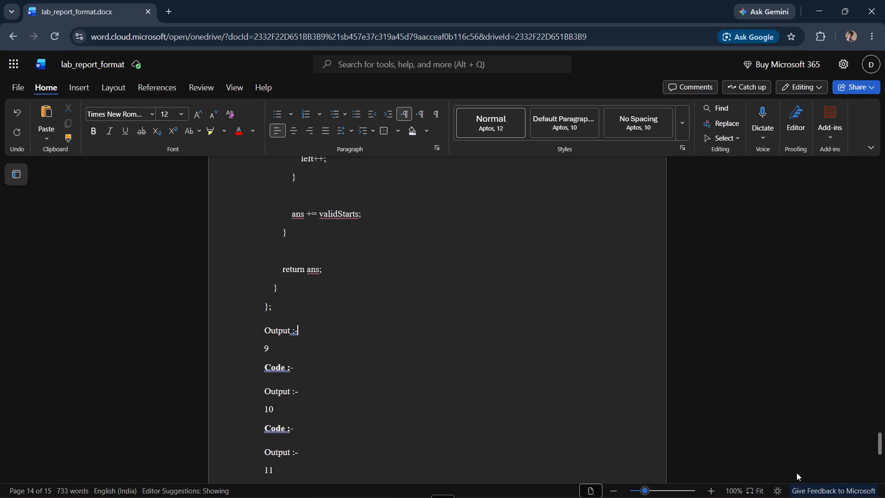
key("ctrl+v")
Review the titles, code and output screenshots of items 6 to 8 in the report.
scroll(362, 447, "up", 2)
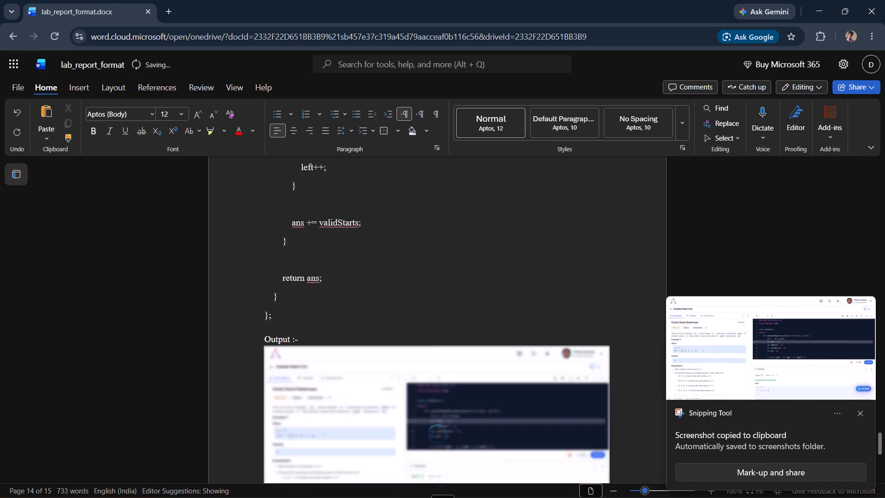
scroll(362, 447, "up", 10)
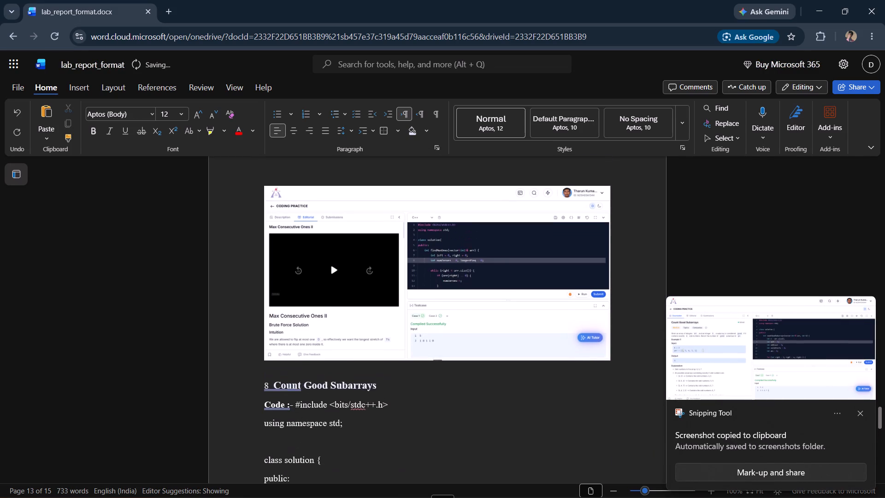
scroll(362, 447, "up", 9)
scroll(362, 447, "left", 1)
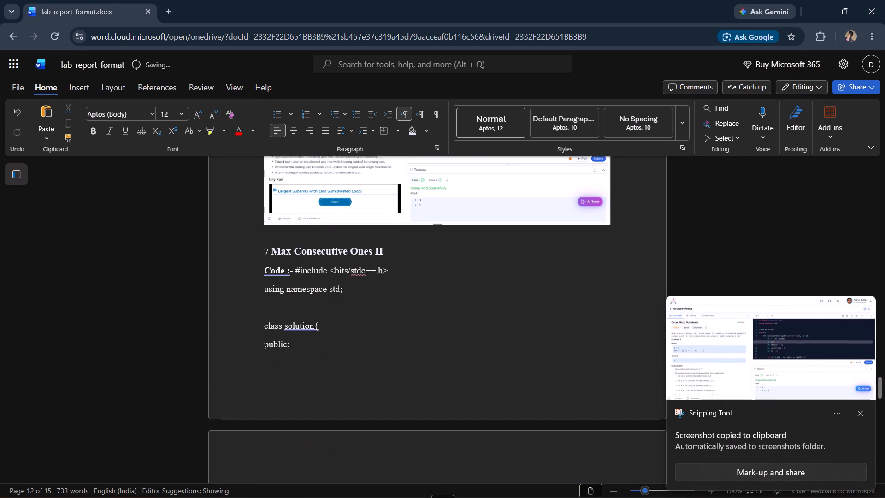
scroll(362, 447, "left", 2)
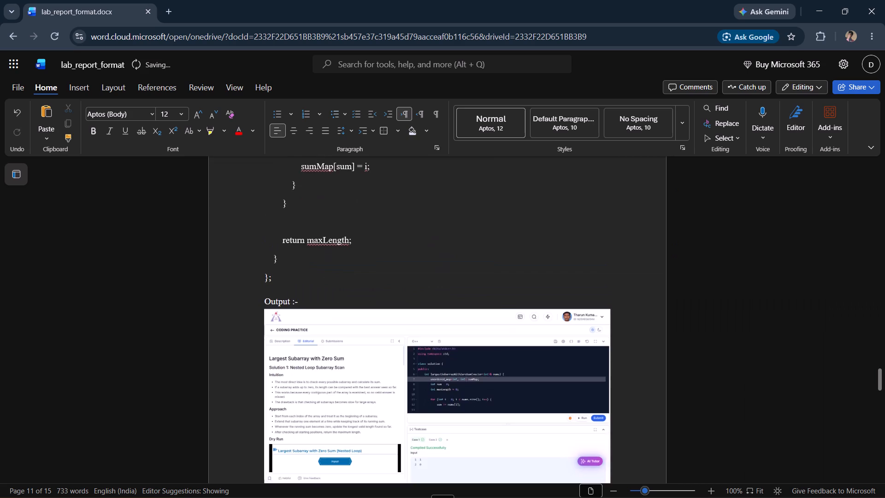
scroll(362, 447, "left", 1)
scroll(363, 446, "down", 7)
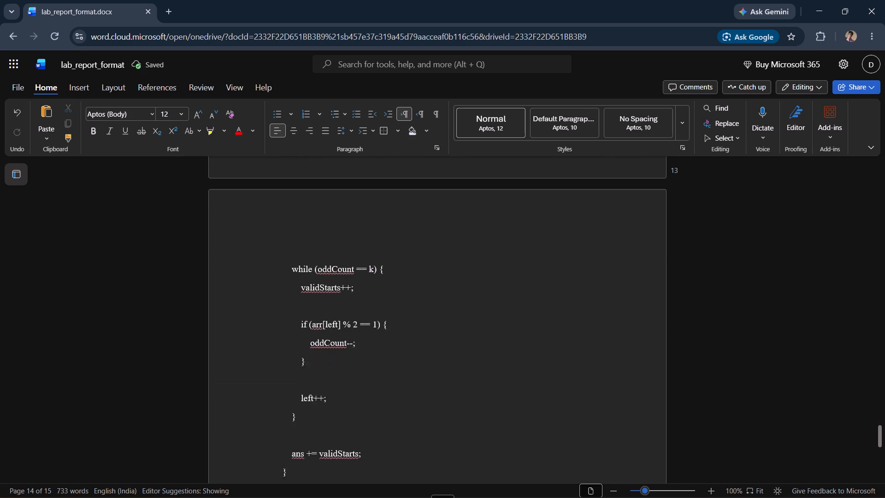
Open the Substrings with All Three Characters problem and copy its title into the report after the number 9.
scroll(363, 446, "down", 8)
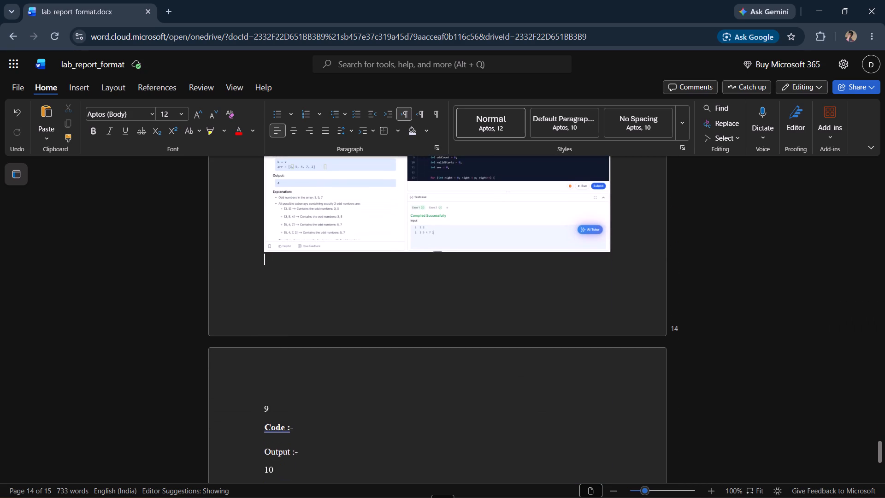
left_click(306, 410)
key("alt+Tab")
left_click(384, 276)
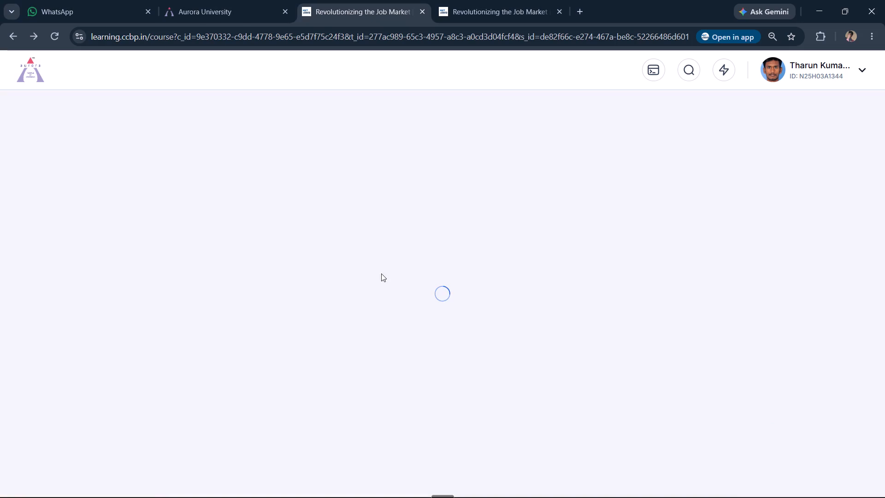
left_click(366, 402)
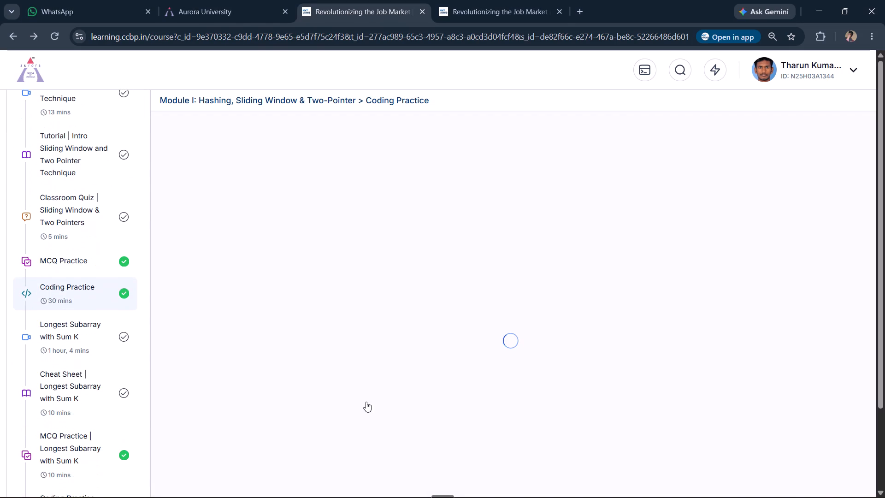
left_click_drag(216, 153, 196, 157)
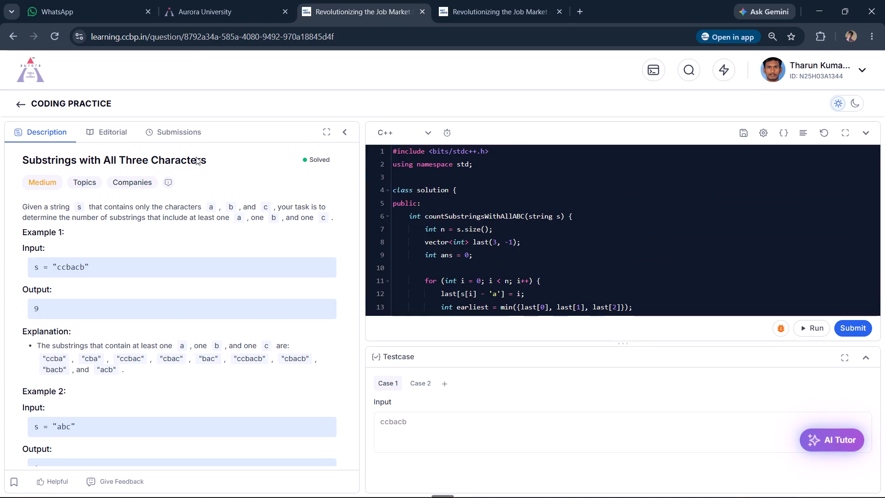
left_click_drag(196, 157, 4, 159)
left_click(101, 127)
left_click_drag(196, 157, 15, 156)
key("ctrl+c")
key("ctrl+c")
key("alt+Tab")
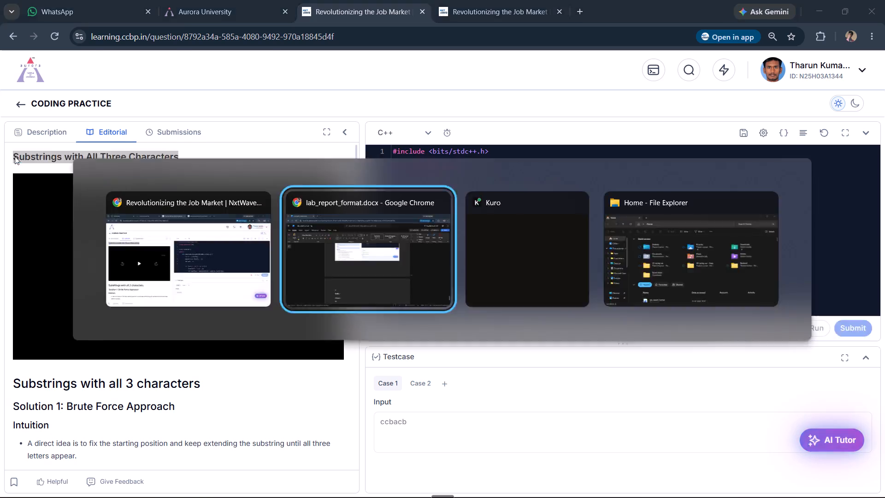
key("space")
key("ctrl+v")
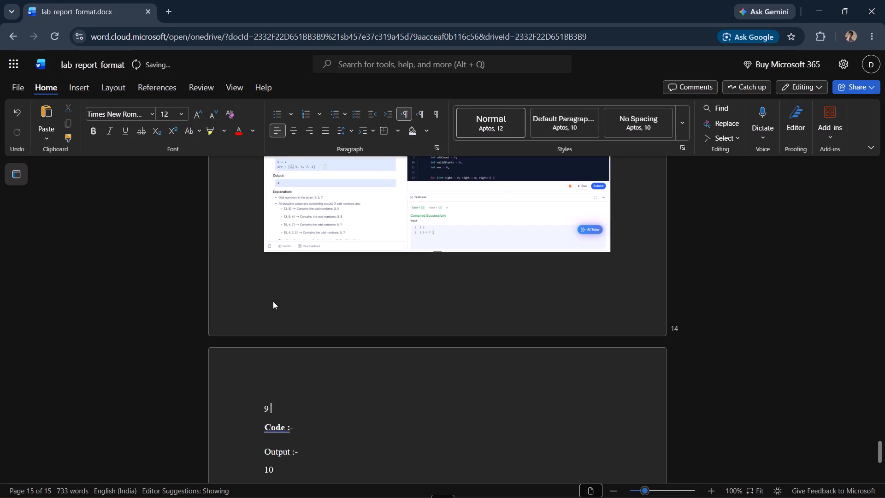
Copy the whole C++ solution of Substrings with All Three Characters below item 9's Code label, running the solution on the practice page too.
key("alt+Tab")
left_click_drag(224, 142, 219, 141)
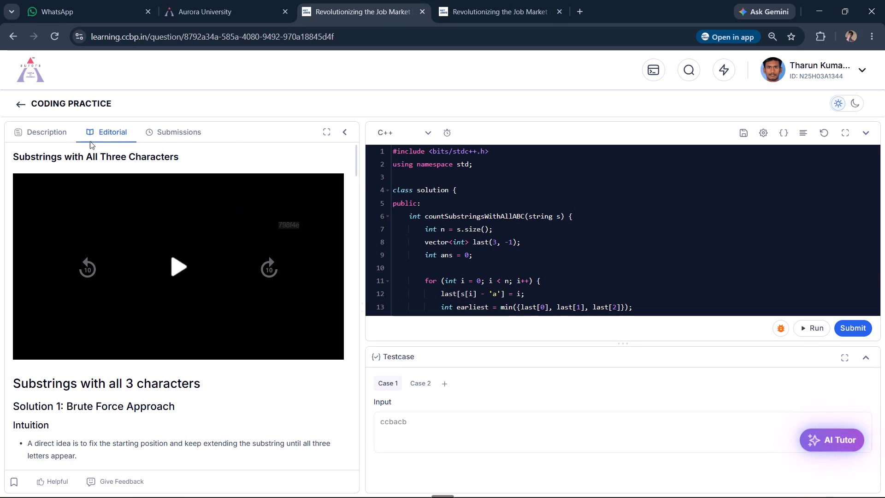
left_click(55, 131)
left_click(544, 255)
key("ctrl+a")
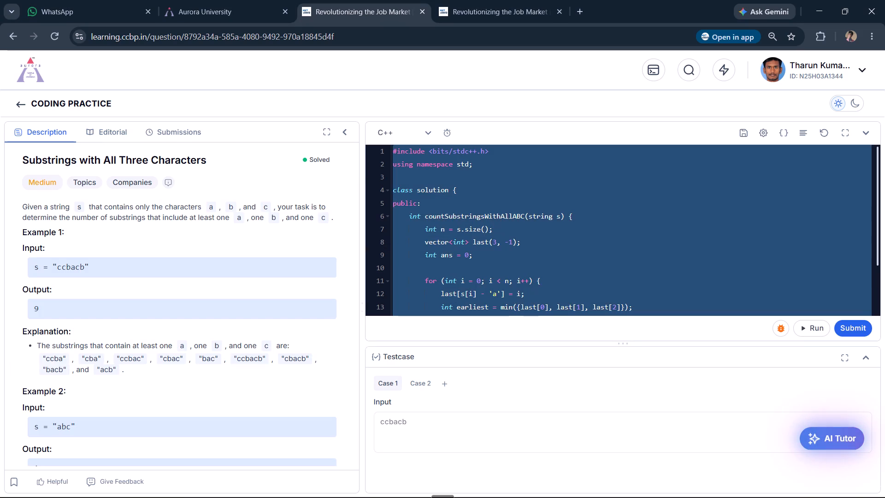
key("ctrl+c")
key("ctrl+c")
left_click(819, 330)
key("alt+Tab")
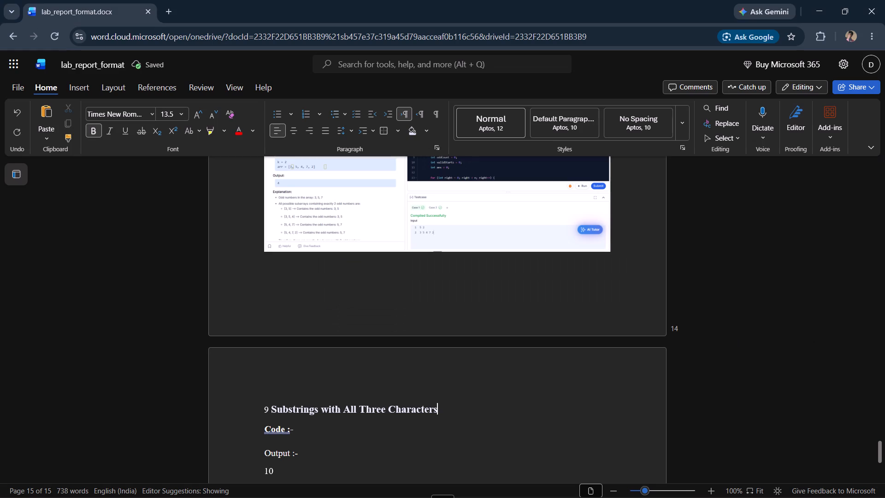
left_click(319, 439)
left_click(324, 434)
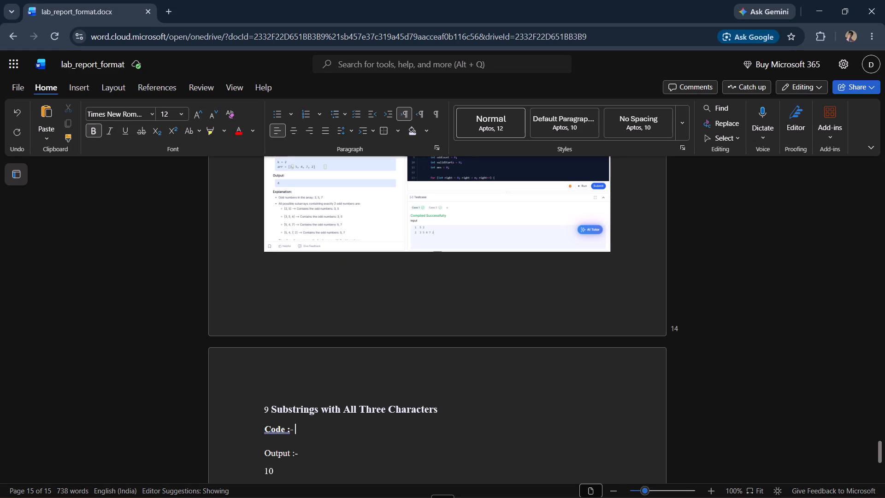
left_click(289, 442)
key("ctrl+v")
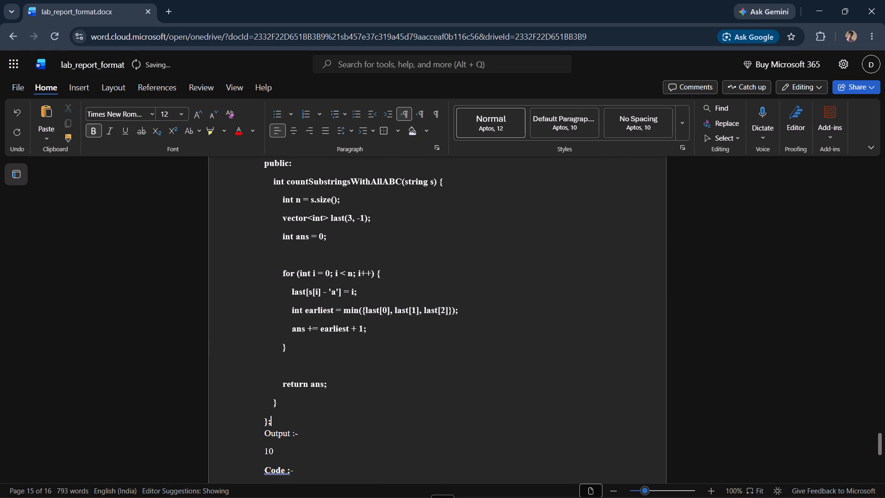
Paste a screenshot of the executed Substrings with All Three Characters page, with its description showing, after item 9's Output label.
left_click(318, 437)
key("alt+Tab")
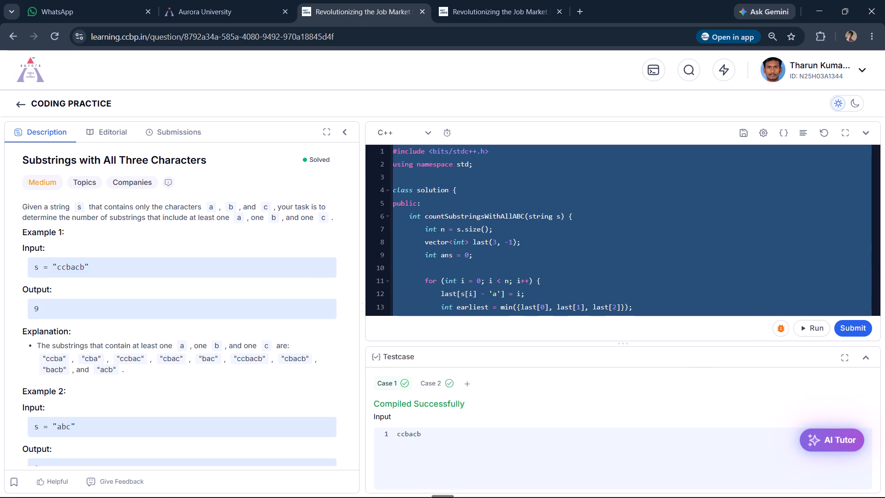
left_click(735, 291)
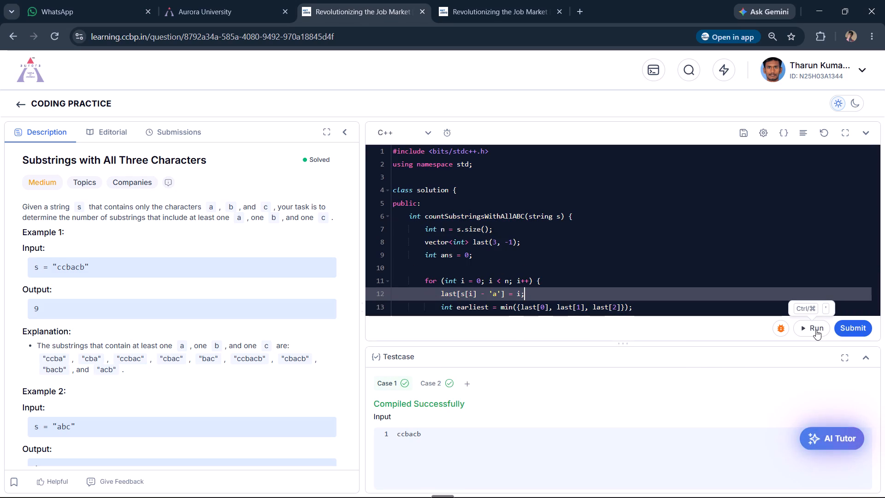
key("Print")
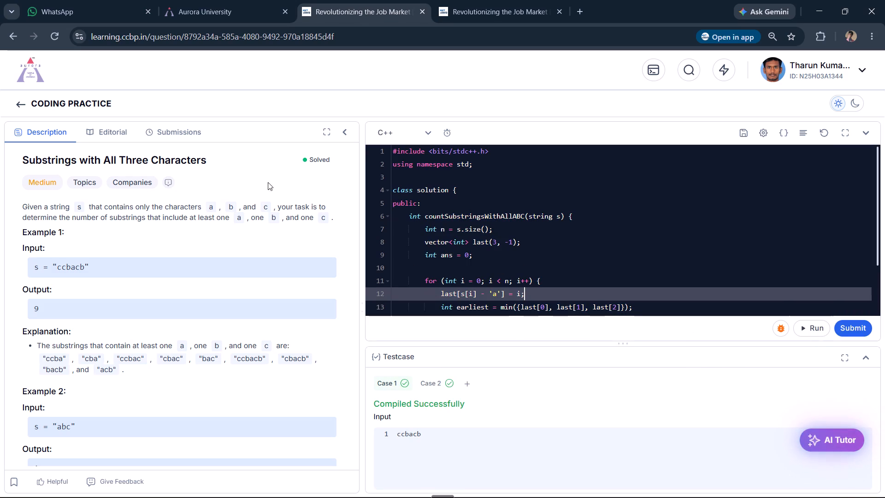
left_click_drag(0, 50, 884, 497)
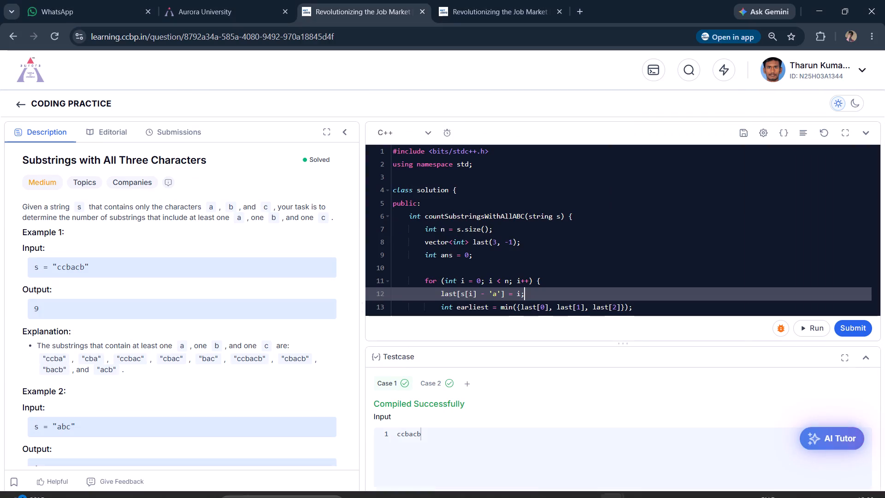
key("alt+Tab")
key("ctrl+v")
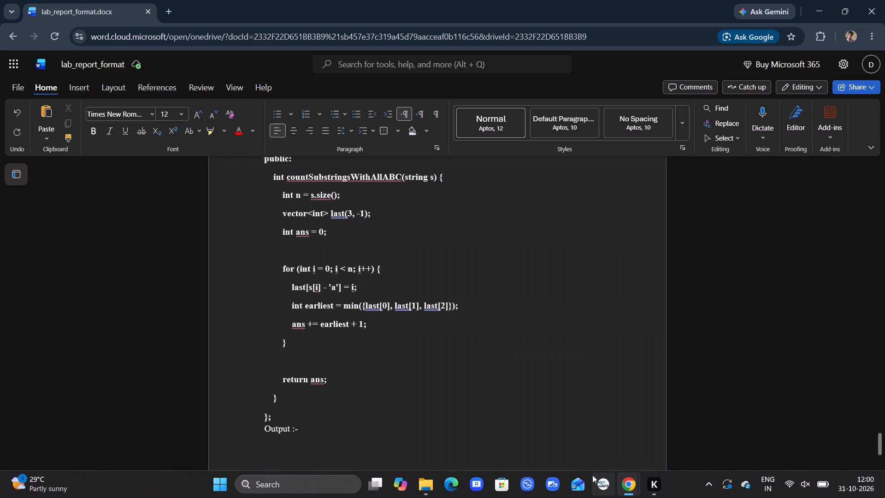
Open the Longest Sub-Array with Sum K problem from the Coding Practice set that follows the Longest Subarray with Sum K lessons.
key("alt+Tab")
left_click(313, 260)
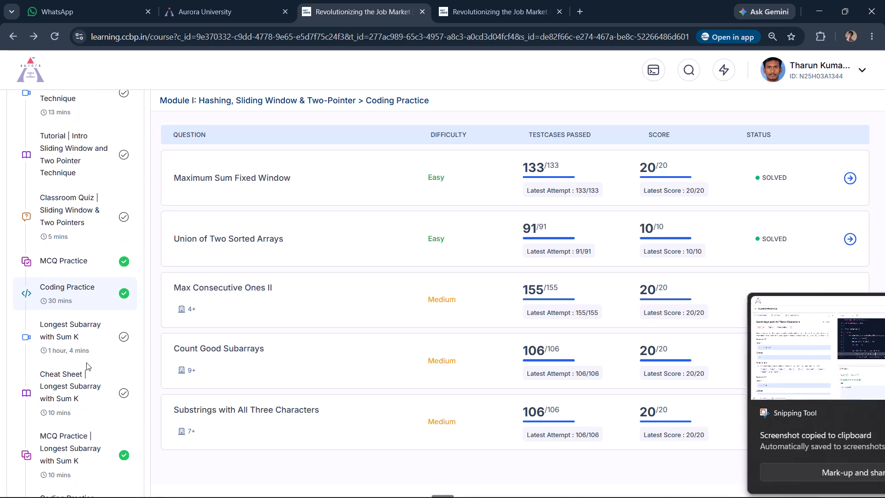
scroll(86, 362, "down", 2)
left_click(79, 374)
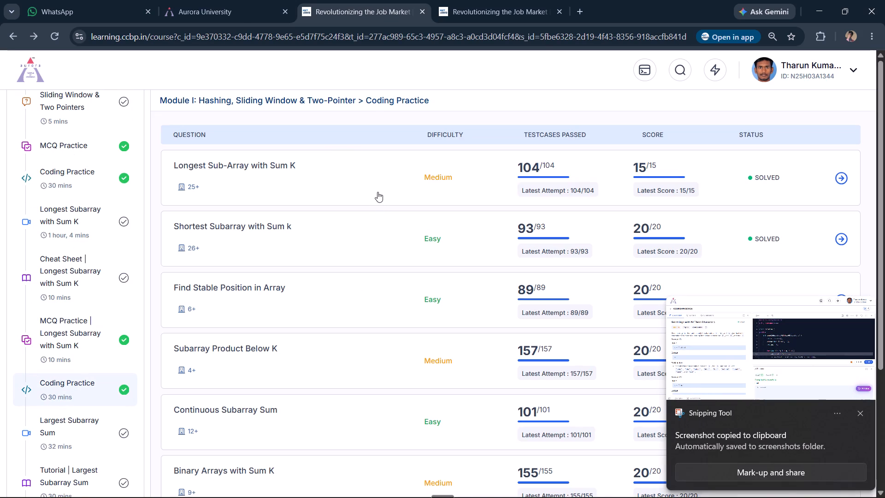
scroll(394, 325, "down", 1)
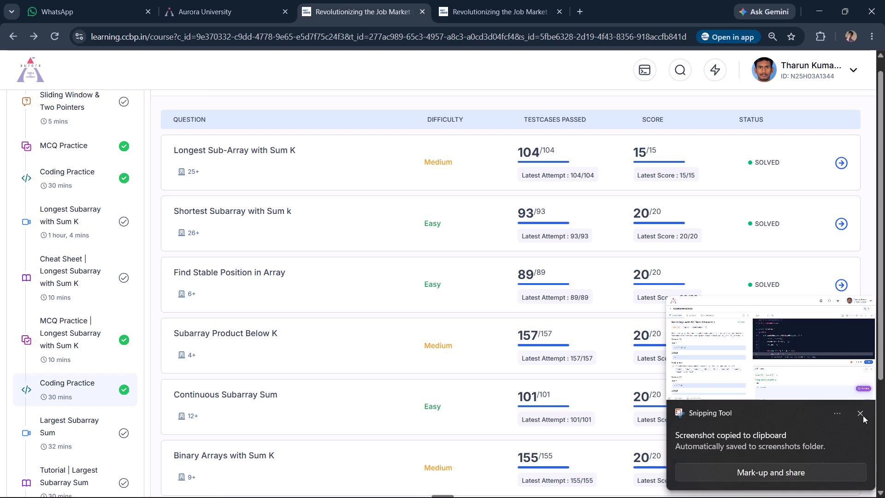
left_click(863, 415)
left_click(350, 167)
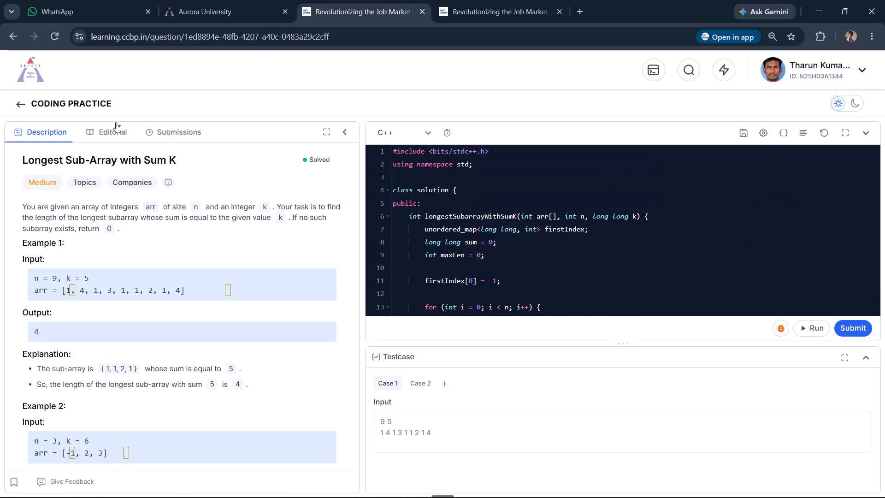
Copy the title Longest Sub-Array with Sum K into the report after the number 10.
left_click(115, 126)
left_click_drag(166, 155, 11, 153)
key("ctrl+c")
key("ctrl+c")
key("alt+Tab")
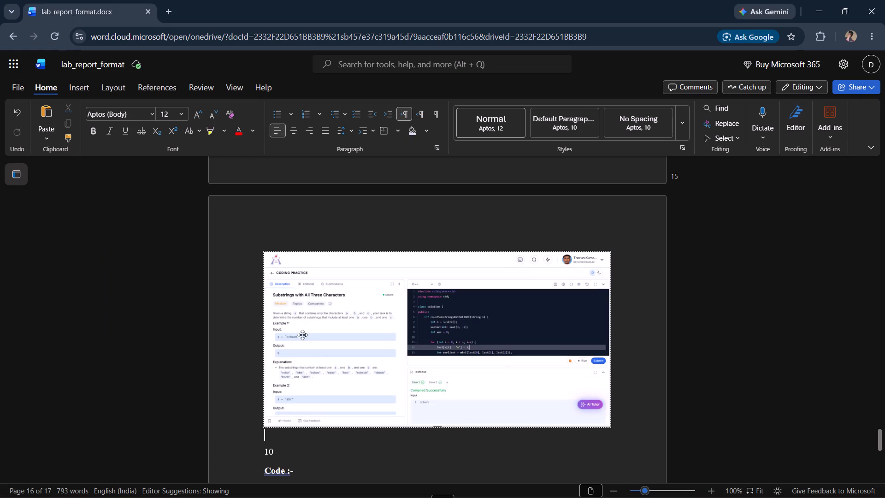
left_click(301, 452)
key("space")
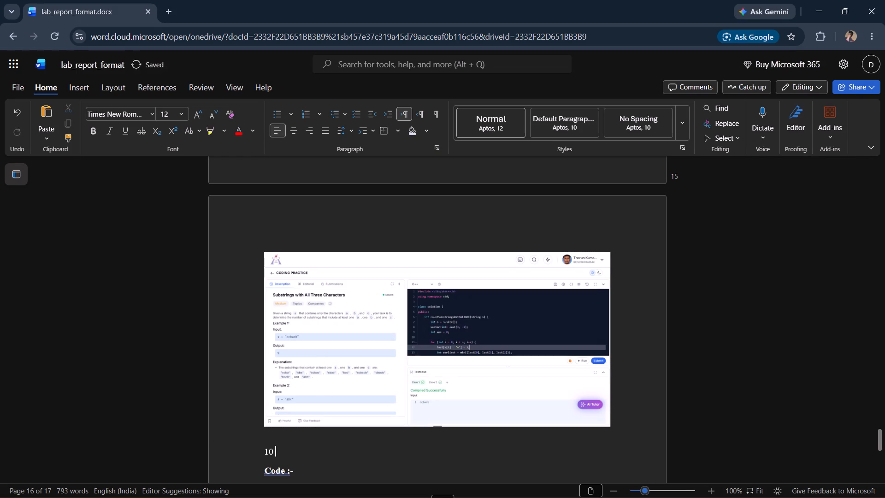
key("ctrl+v")
Copy the whole C++ solution of Longest Sub-Array with Sum K into the report at item 10's Code label.
left_click(317, 463)
key("alt+Tab")
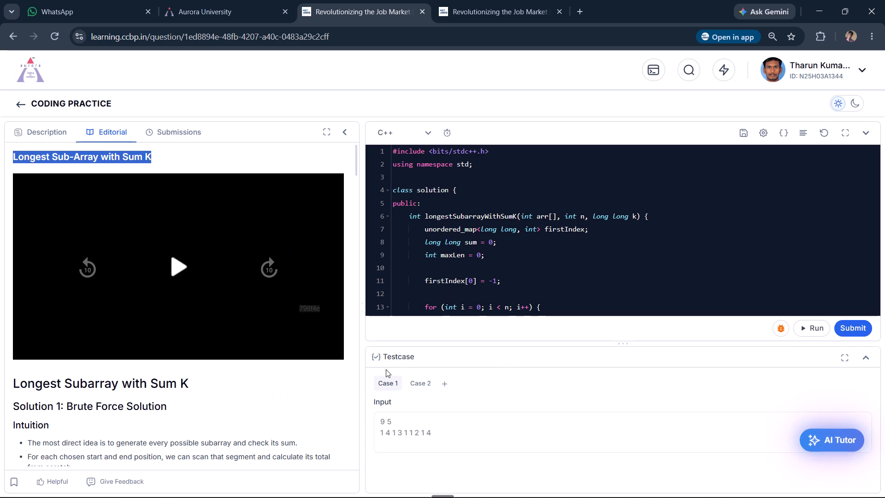
left_click(629, 237)
key("ctrl+a")
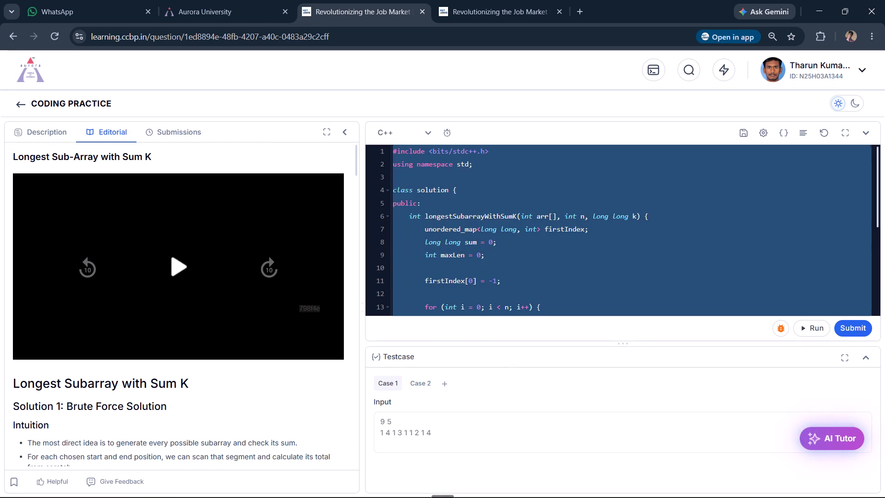
key("ctrl+c")
key("ctrl+c")
left_click(625, 273)
key("alt+Tab")
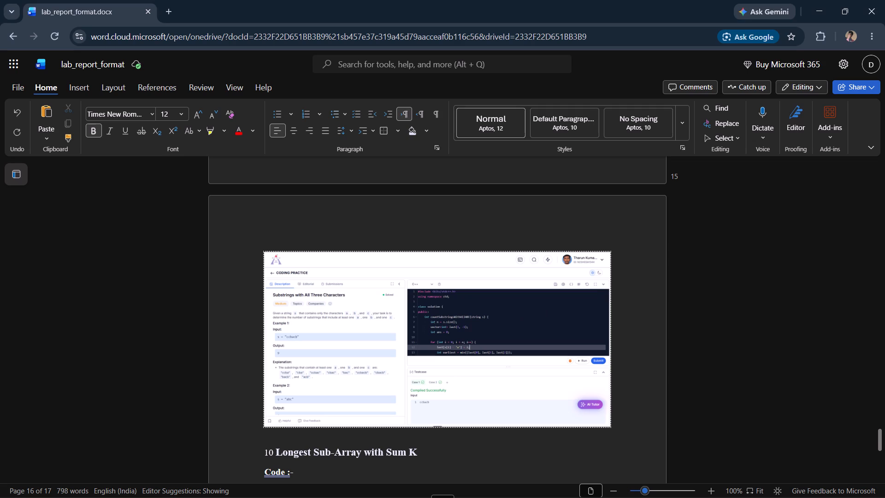
key("ctrl+v")
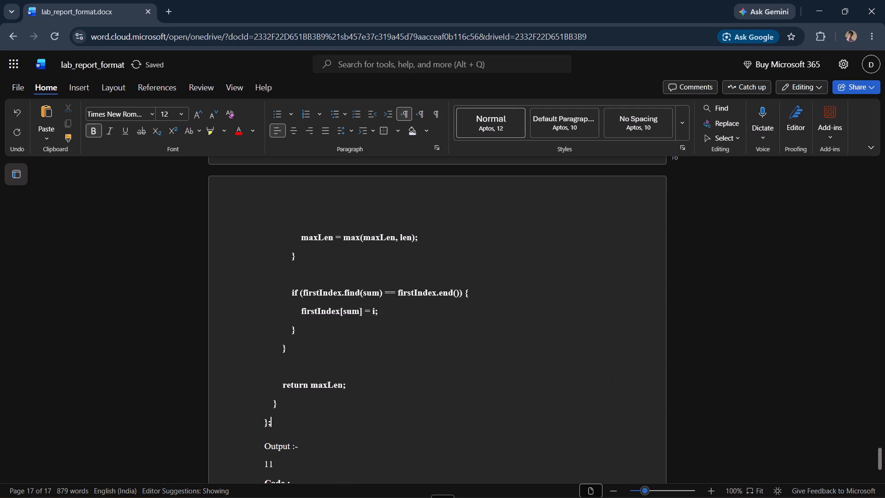
Place the cursor at item 10's Output label in the report and run the Longest Sub-Array with Sum K solution.
left_click(318, 443)
key("alt+Tab")
left_click(807, 326)
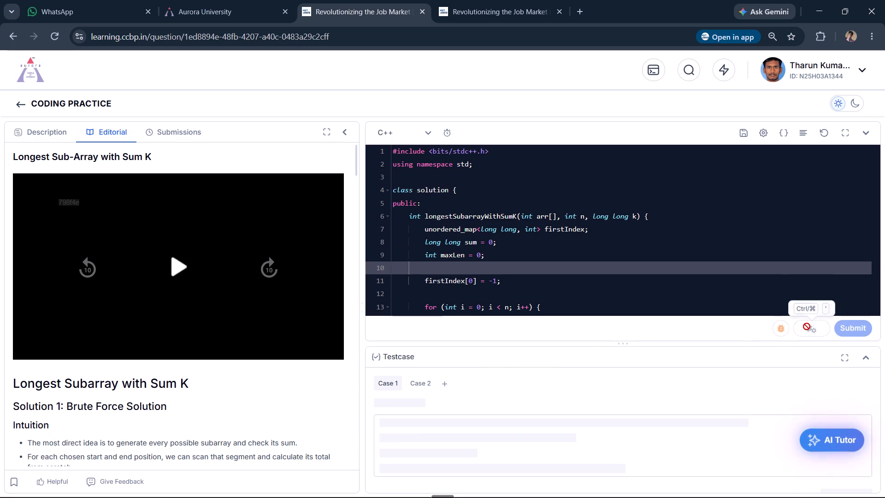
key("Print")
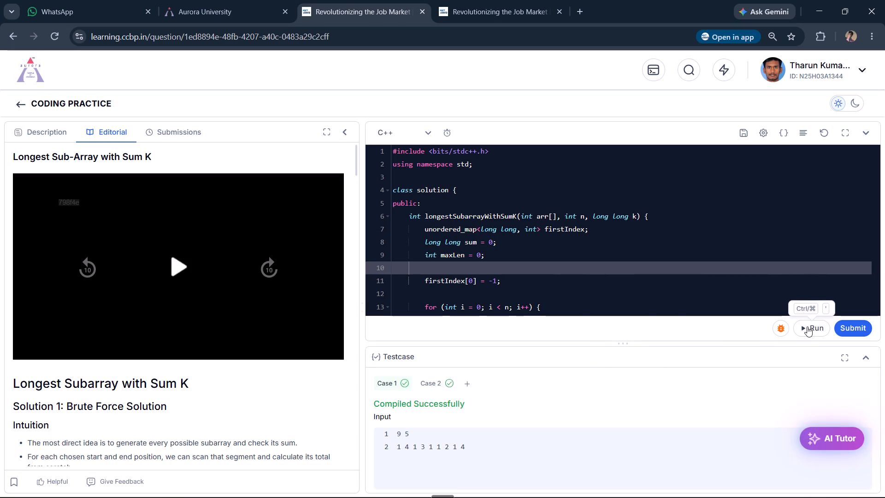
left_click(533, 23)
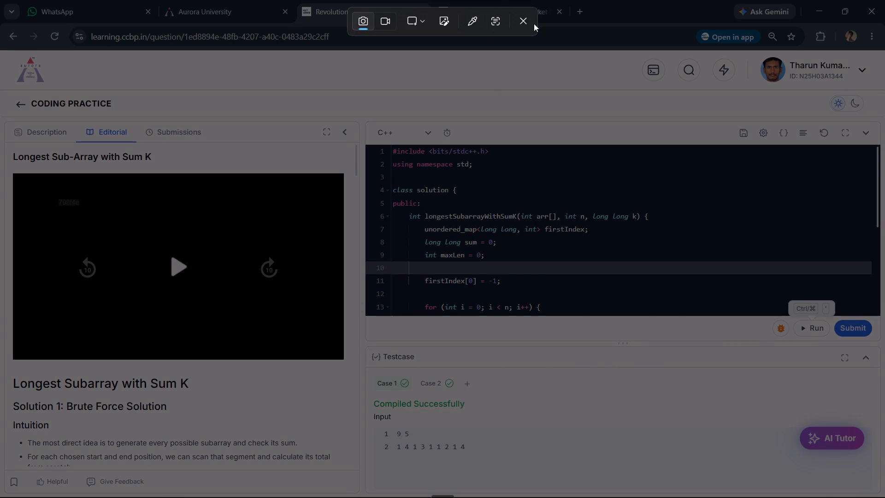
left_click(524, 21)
Show the Longest Sub-Array with Sum K description and paste a screenshot of the page after item 10's Output label.
left_click(29, 140)
key("Print")
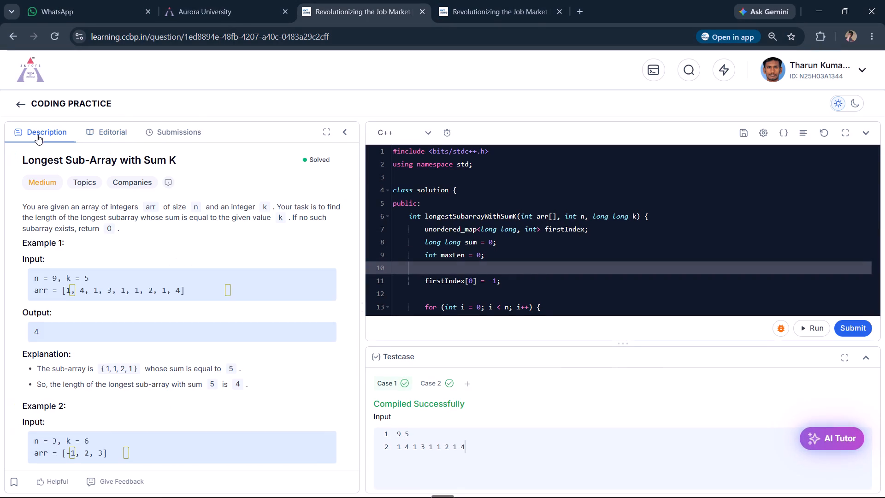
left_click_drag(0, 46, 884, 497)
key("alt+Tab")
key("ctrl+v")
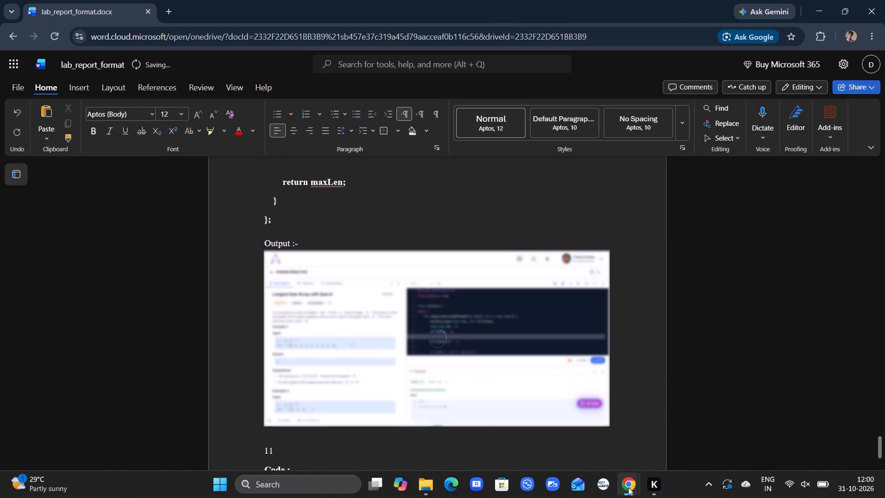
Place the cursor after the number 11 in the report and add a space.
scroll(384, 368, "down", 2)
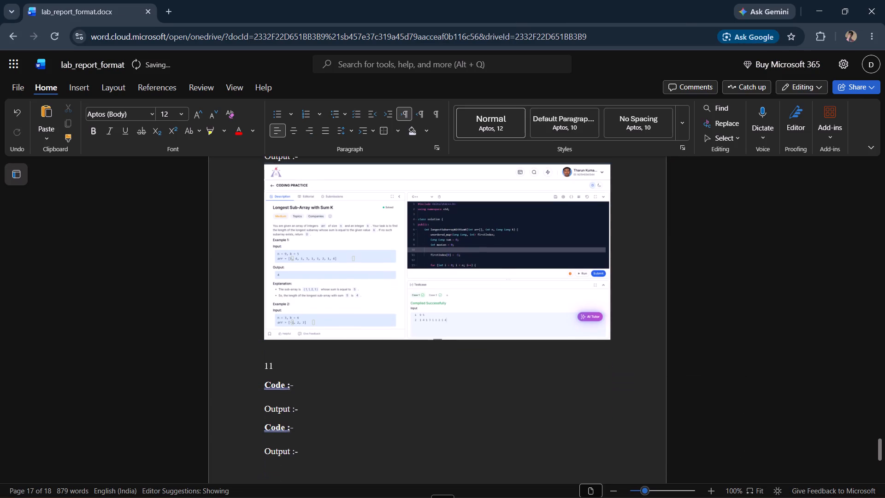
scroll(366, 378, "down", 1)
left_click(328, 349)
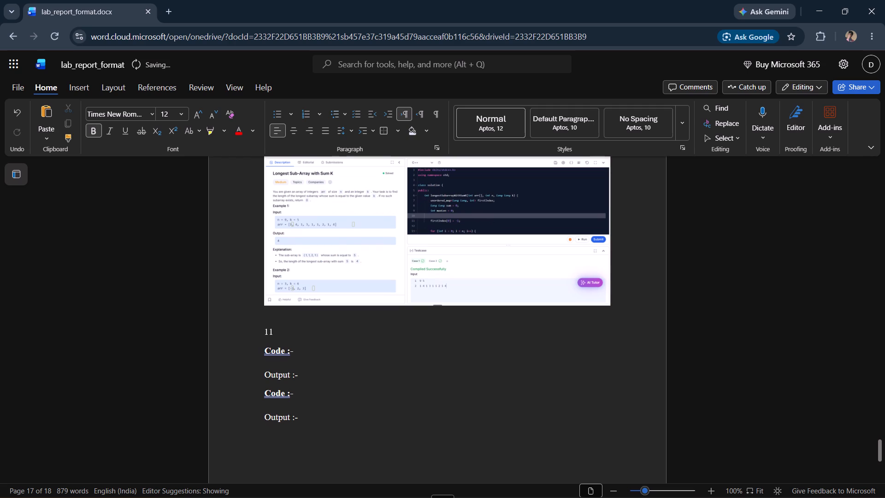
left_click(317, 324)
key("space")
Switch to the coding site and open Smallest Interval Covering Elements from K Streams from the Sliding Window & Two Pointer - Hard Practice Set.
key("alt+Tab")
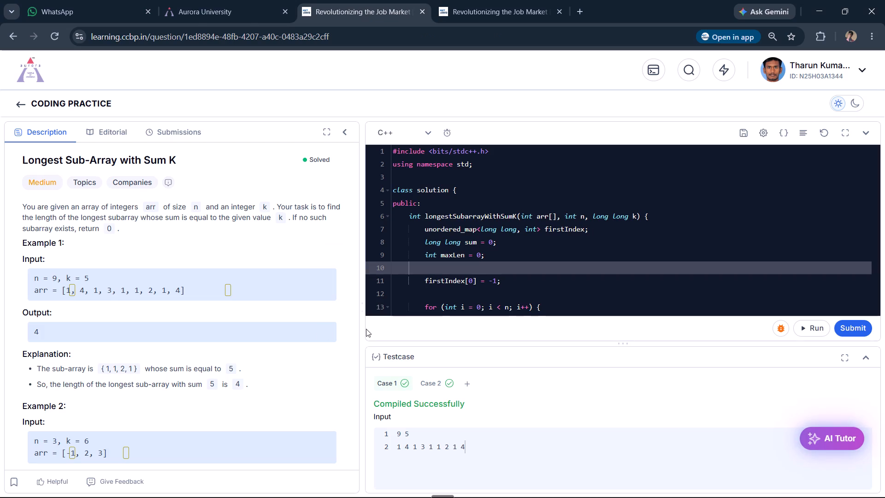
left_click(366, 329)
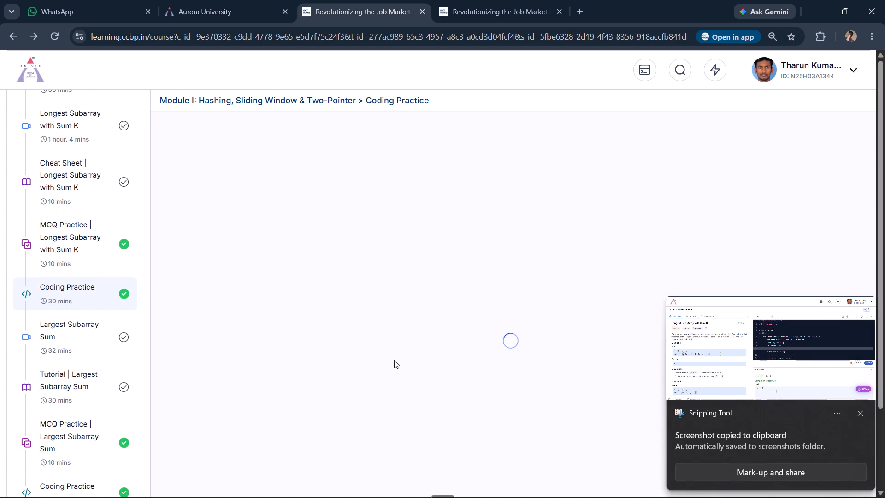
scroll(90, 404, "down", 2)
scroll(88, 408, "up", 2)
scroll(83, 429, "down", 2)
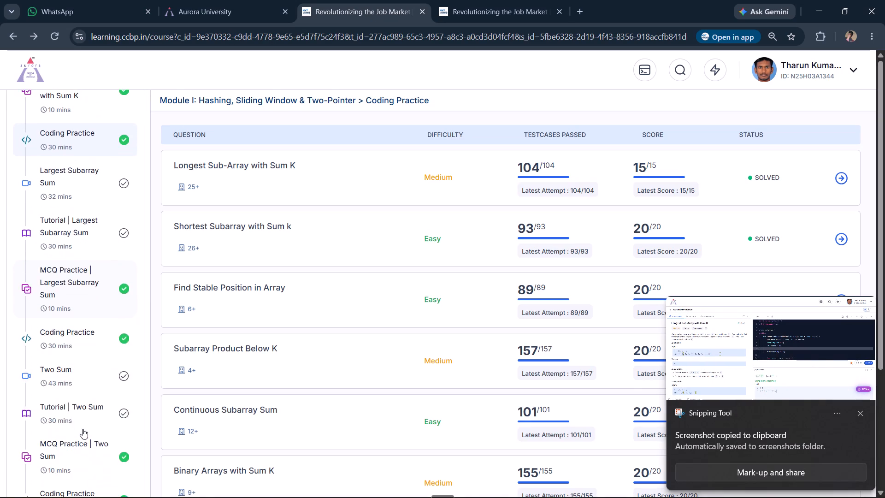
scroll(83, 429, "down", 3)
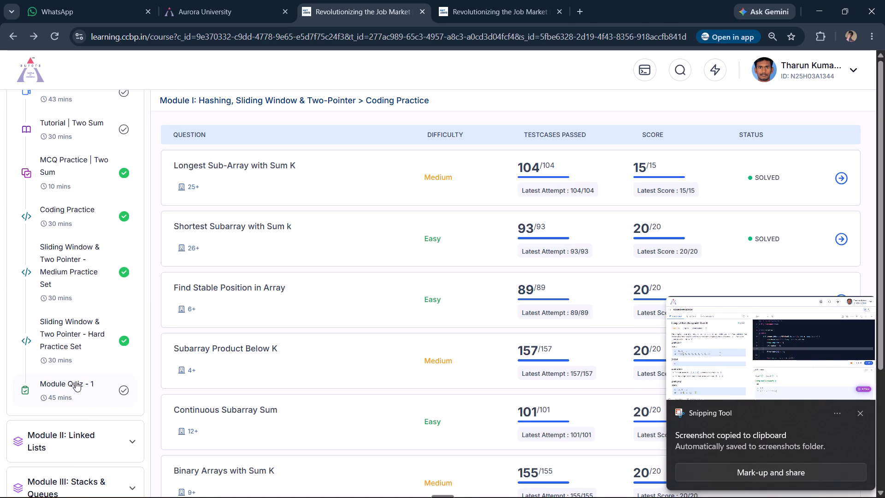
left_click(83, 338)
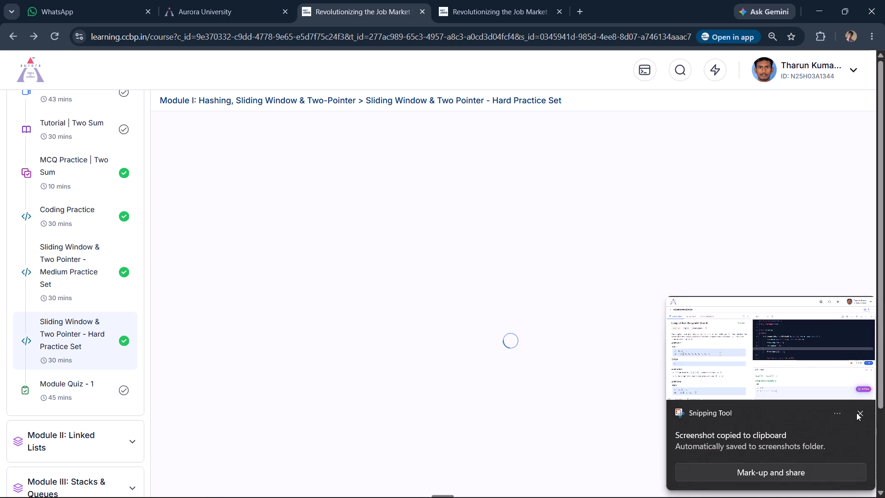
left_click(856, 413)
left_click(373, 239)
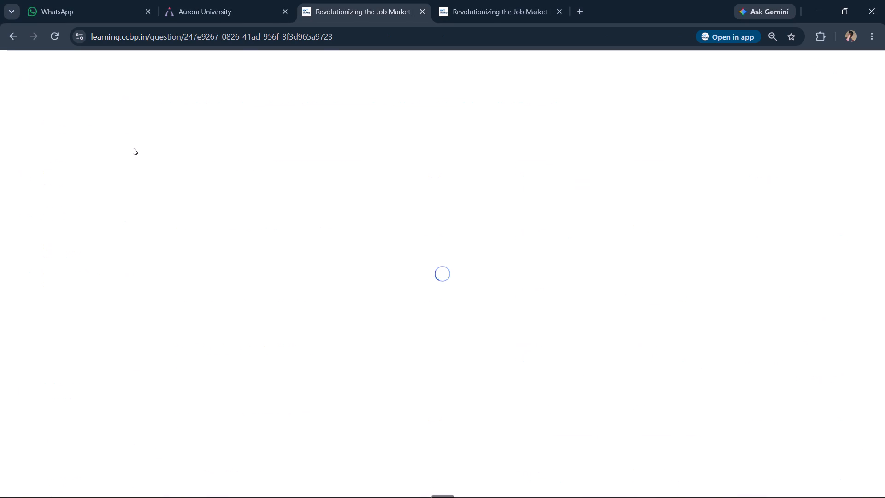
Copy the title Smallest Interval Covering Elements from K Streams from its editorial into the report after the number 11, without an extra blank line.
left_click(111, 128)
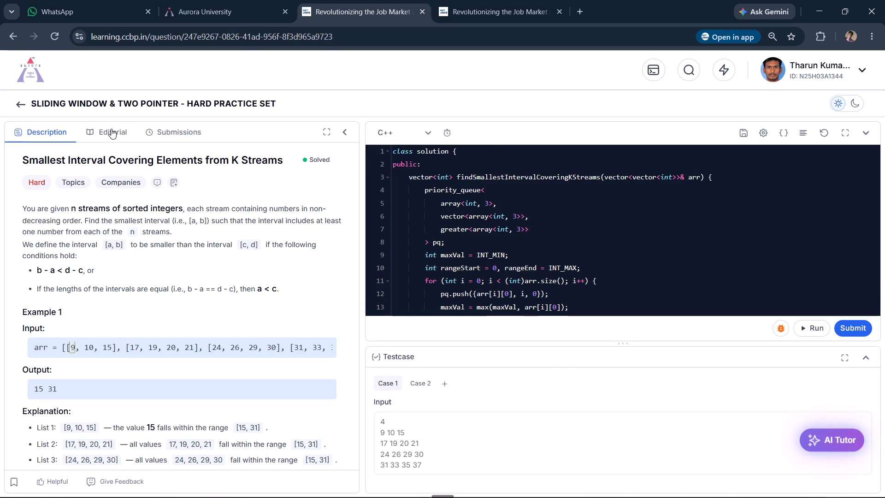
left_click_drag(324, 173, 12, 178)
key("ctrl+c")
key("ctrl+c")
key("alt+Tab")
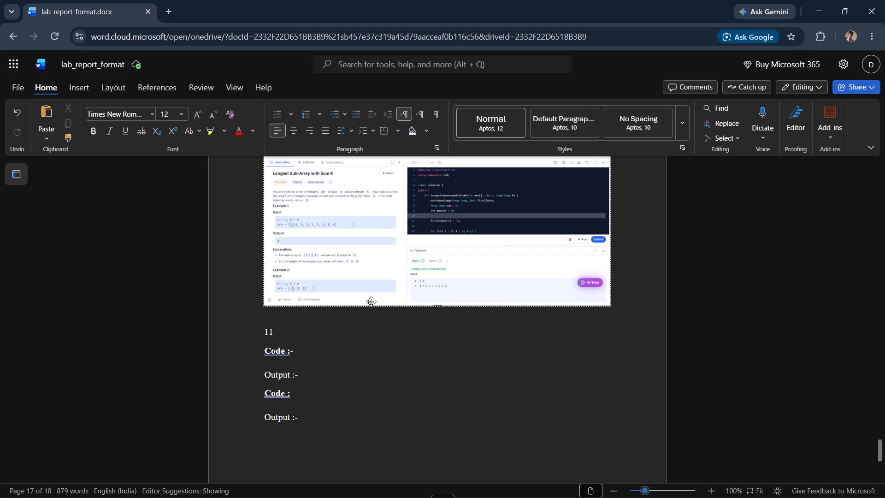
key("ctrl+v")
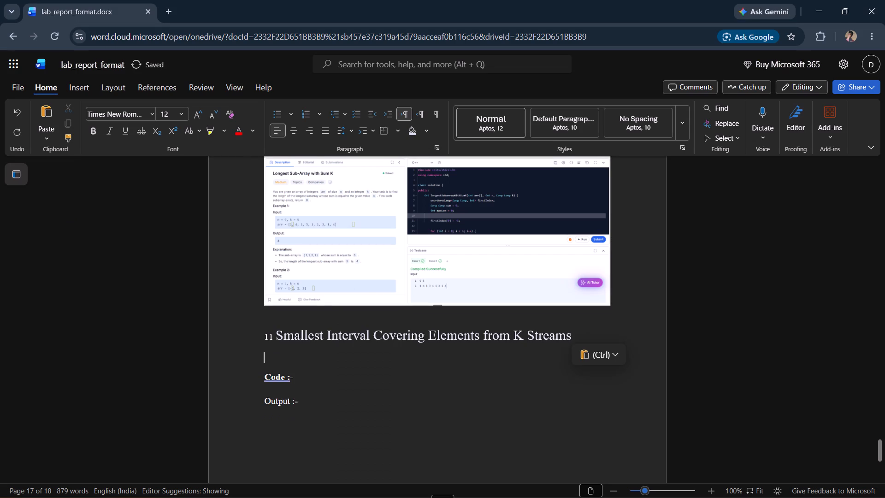
key("BackSpace")
Copy the whole C++ solution of Smallest Interval Covering Elements from K Streams into the report at item 11's Code label.
left_click(344, 352)
key("alt+Tab")
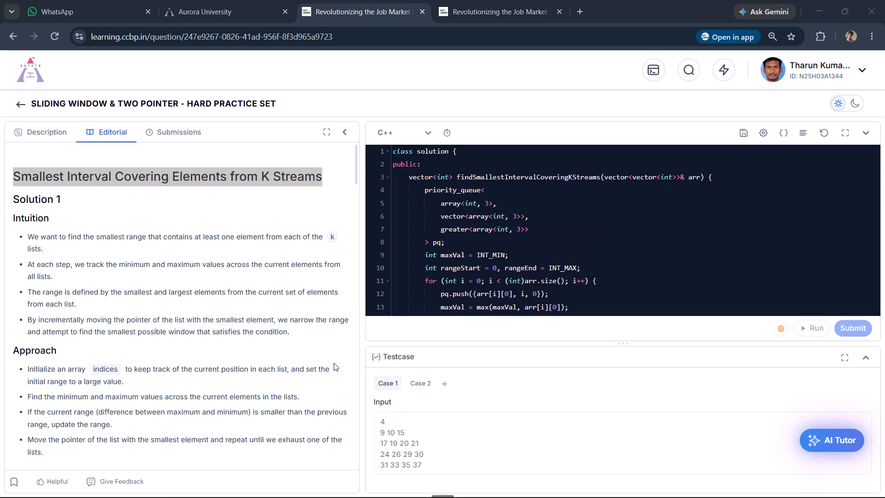
left_click(477, 266)
key("ctrl+a")
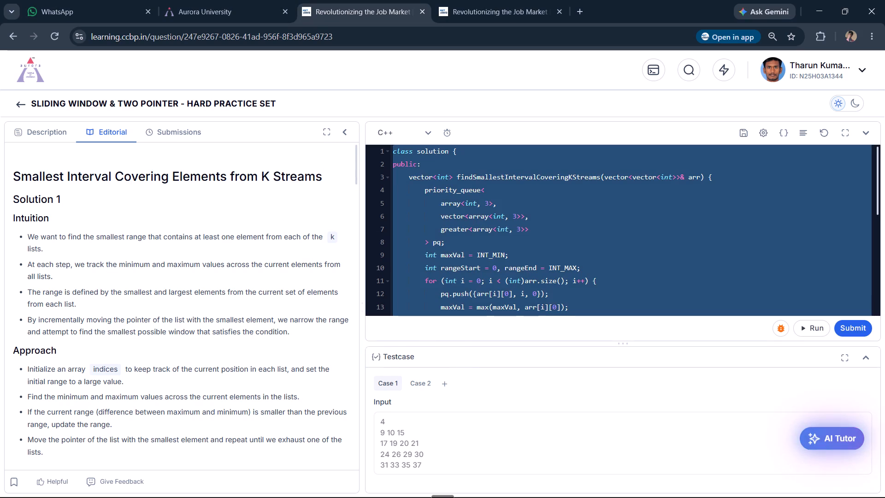
key("ctrl+c")
key("ctrl+c")
left_click(477, 266)
key("alt+Tab")
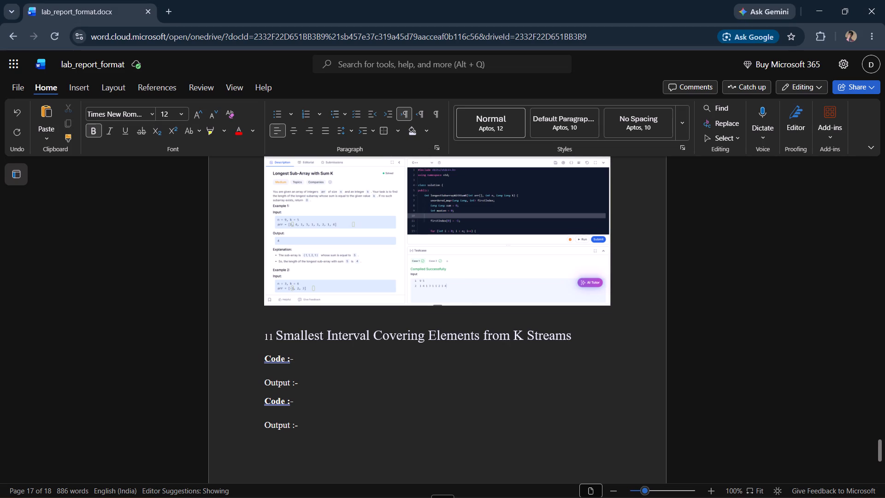
key("ctrl+v")
Run the Smallest Interval Covering Elements from K Streams solution and paste a screenshot of the page after item 11's Output label.
key("alt+Tab")
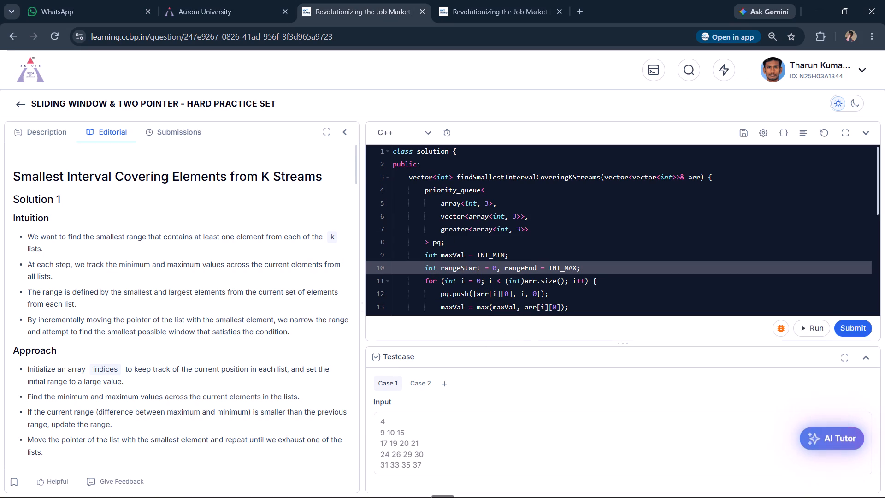
left_click(819, 321)
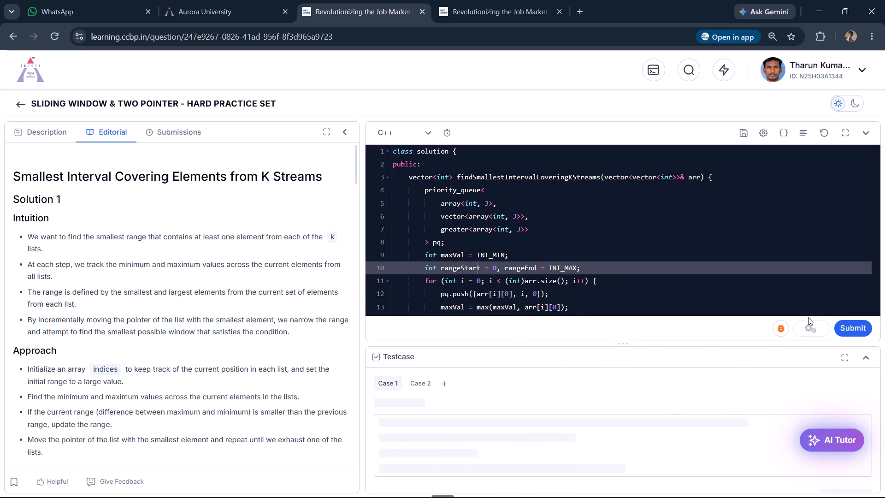
key("Print")
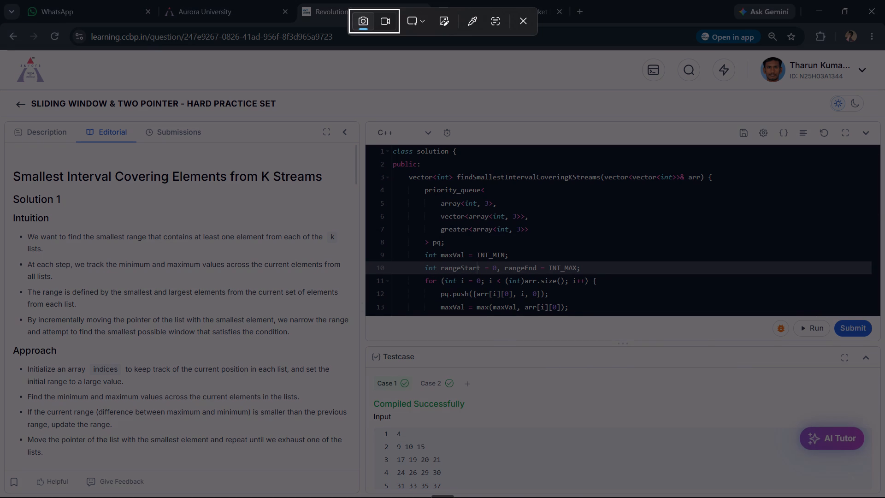
left_click_drag(0, 45, 884, 480)
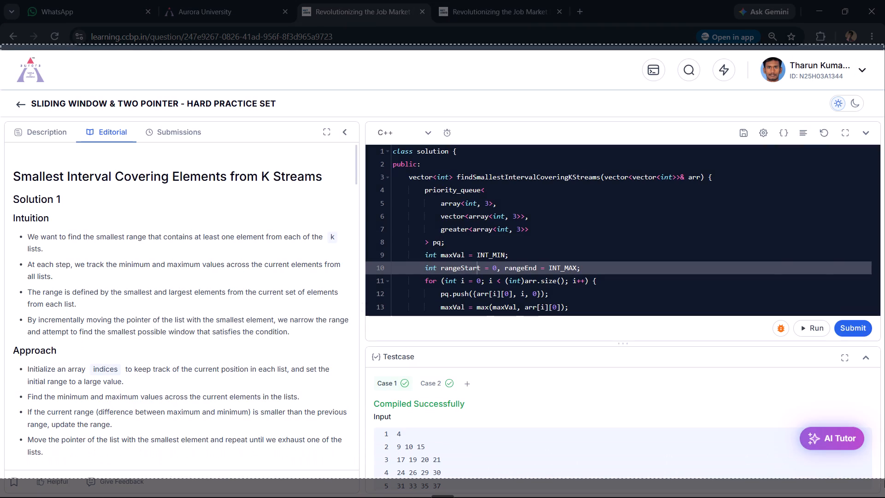
left_click_drag(884, 480, 884, 497)
key("alt+Tab")
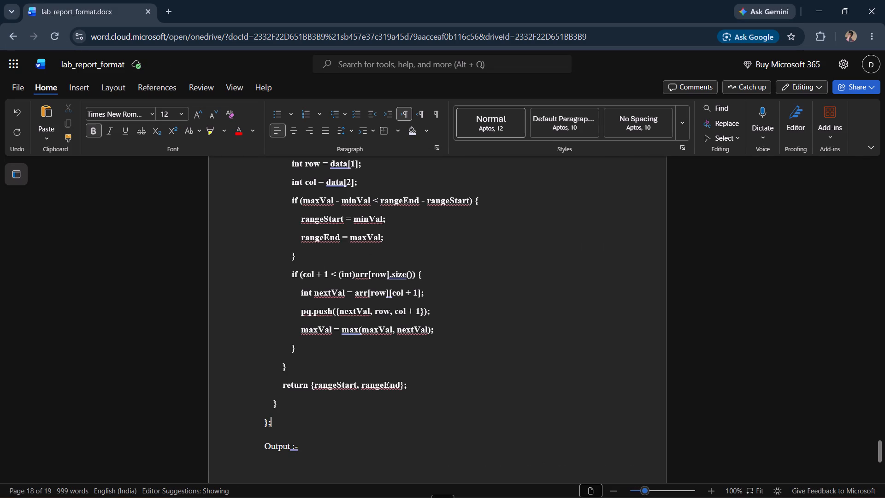
left_click(357, 449)
key("ctrl+v")
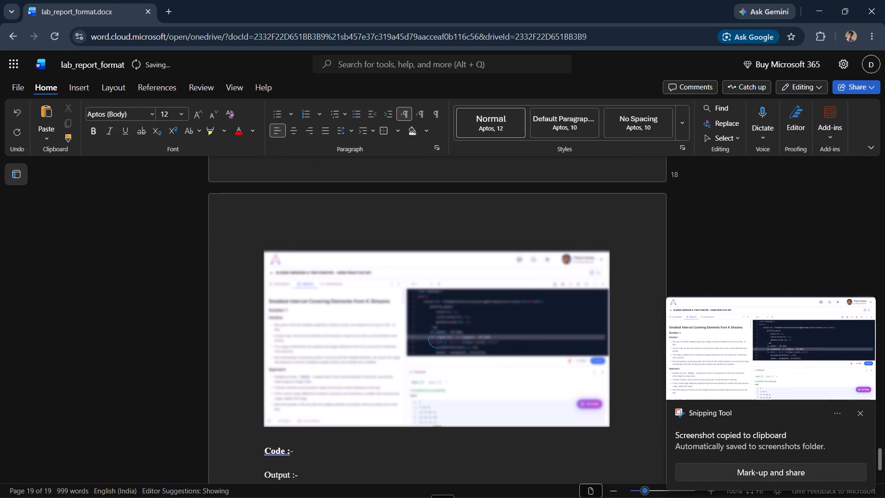
Review item 11's title, code and output screenshot in the report.
left_click(345, 448)
scroll(361, 315, "up", 1)
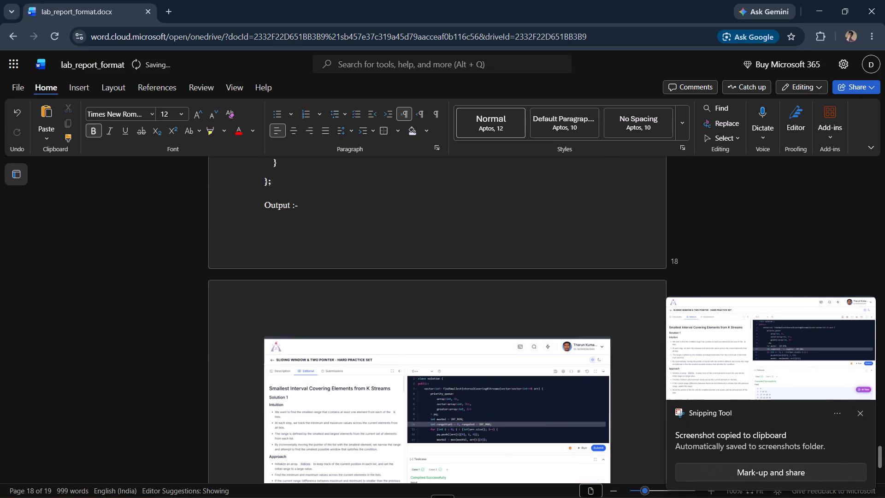
scroll(352, 339, "up", 4)
scroll(348, 350, "down", 1)
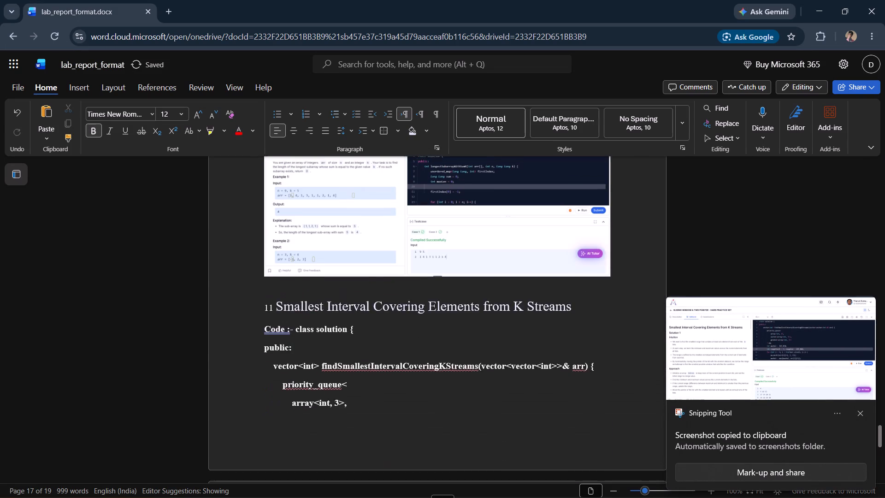
scroll(348, 350, "down", 1)
scroll(322, 425, "down", 3)
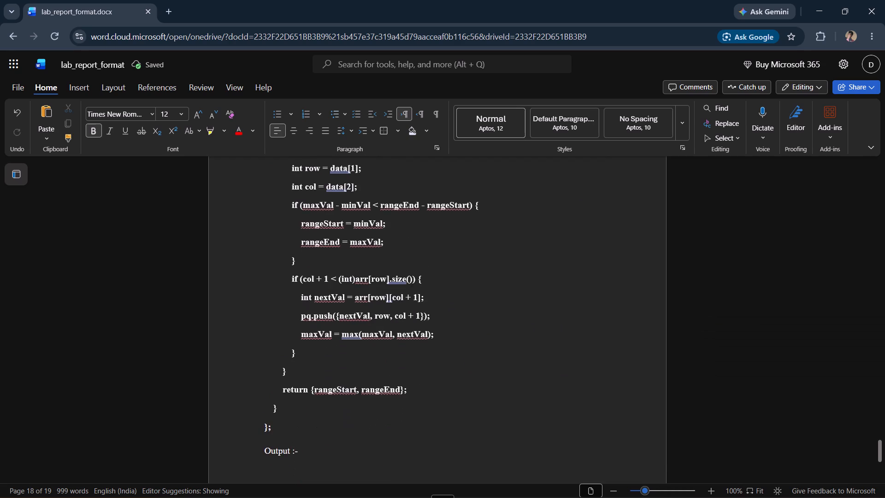
scroll(322, 425, "down", 6)
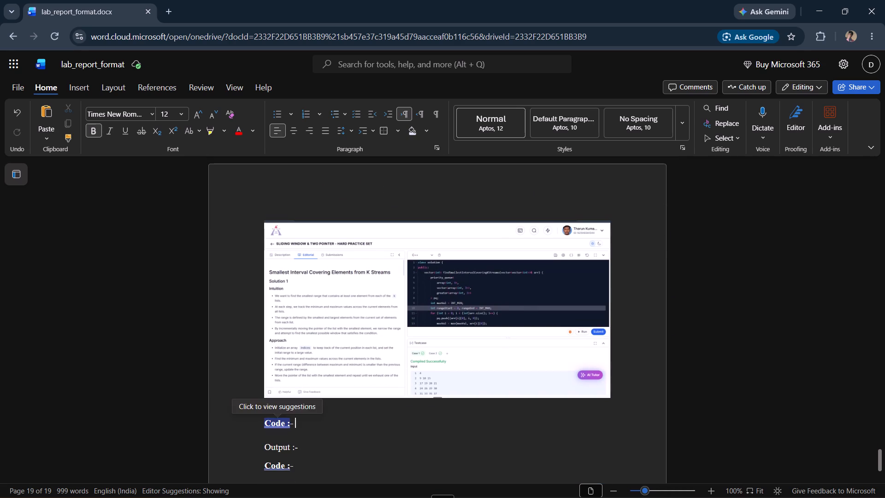
Insert a new line above the Code label that follows item 11's screenshot and enter the number 12 on it.
left_click(261, 427)
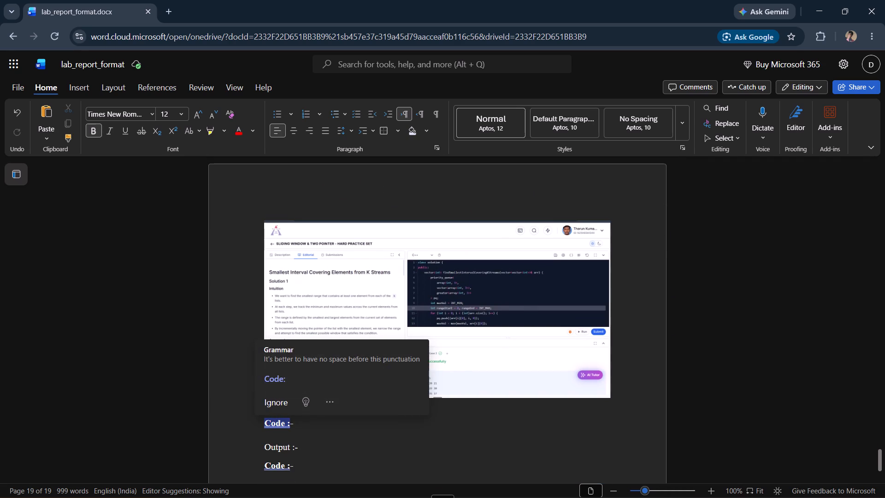
left_click(359, 430)
left_click(299, 412)
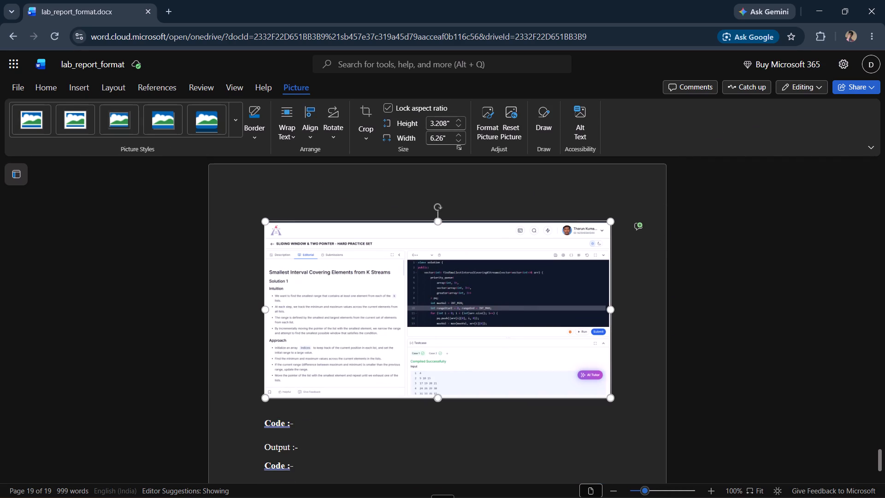
left_click(265, 423)
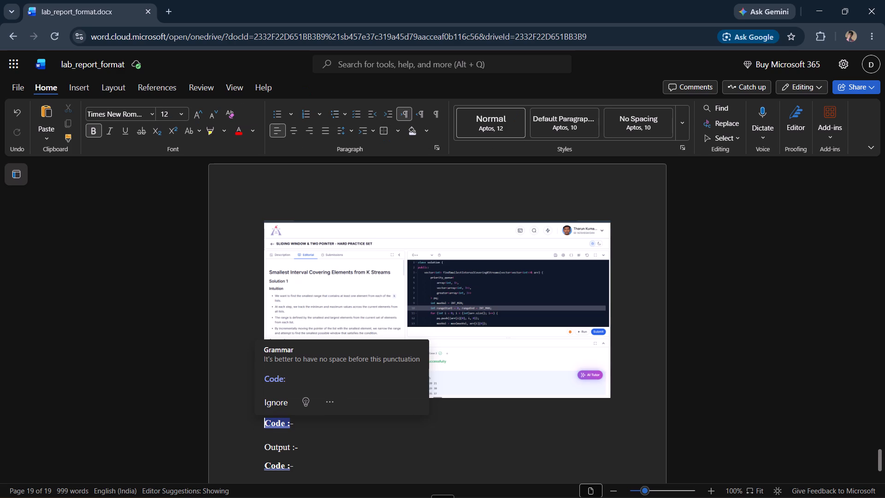
key("Up")
key("Down")
left_click(246, 421)
key("Return")
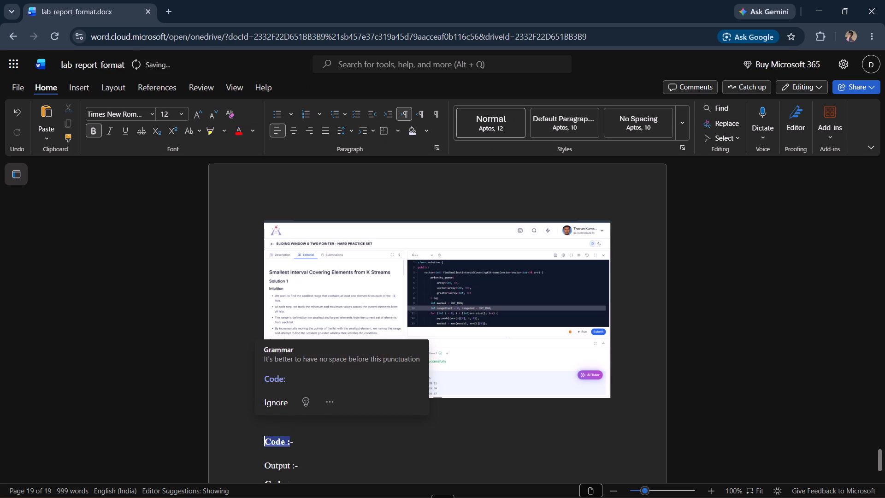
key("Up")
left_click(361, 471)
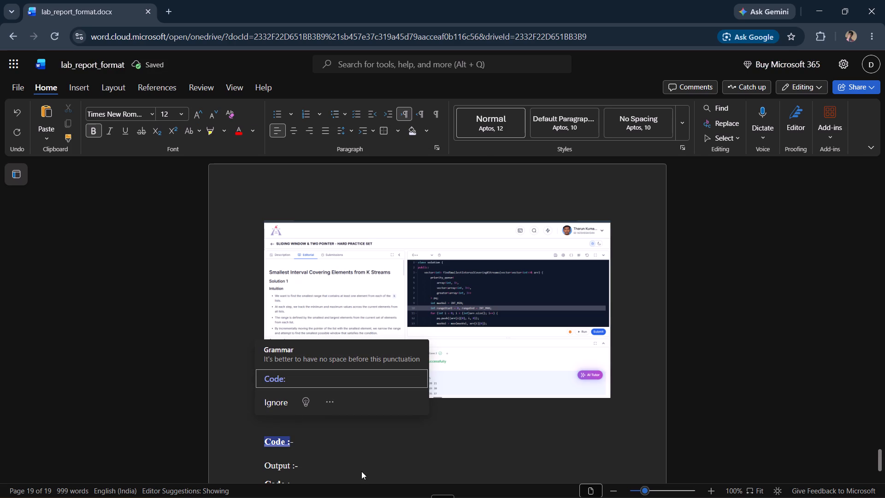
left_click(271, 425)
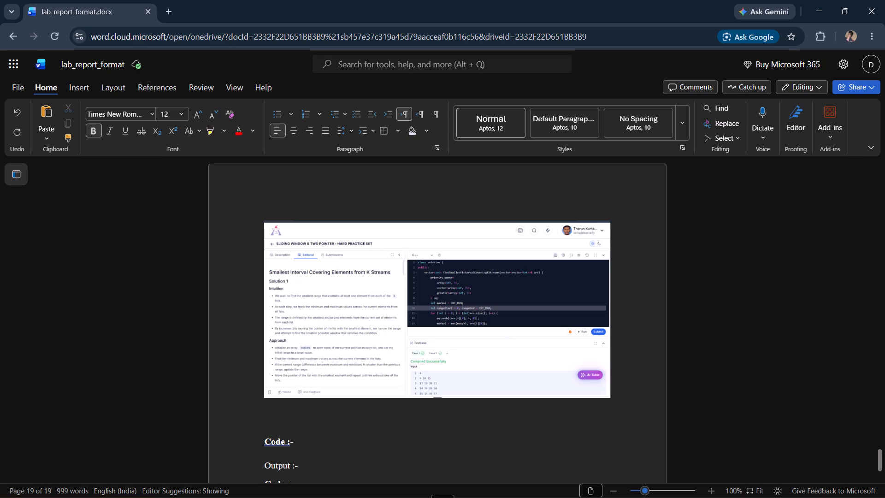
type("12")
Insert a new line after item 12's Output label and enter the number 13 on it.
key("Down")
key("Down")
key("Down")
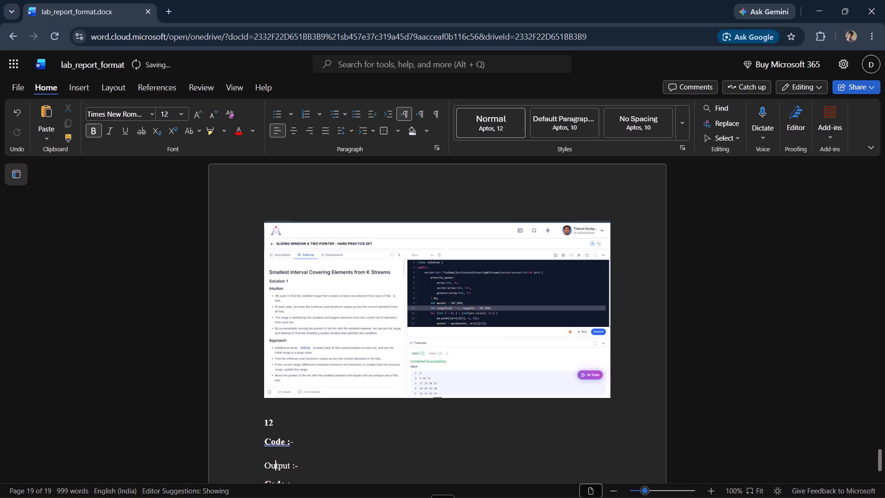
key("Down")
key("Left")
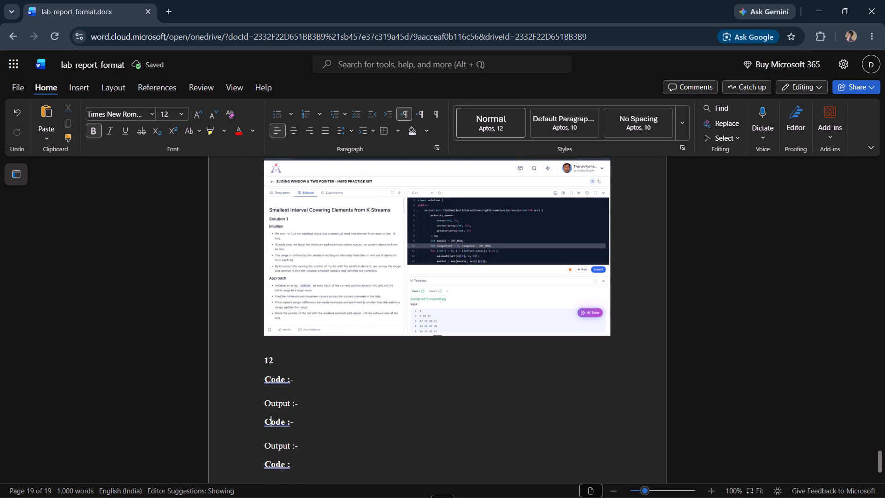
key("Left")
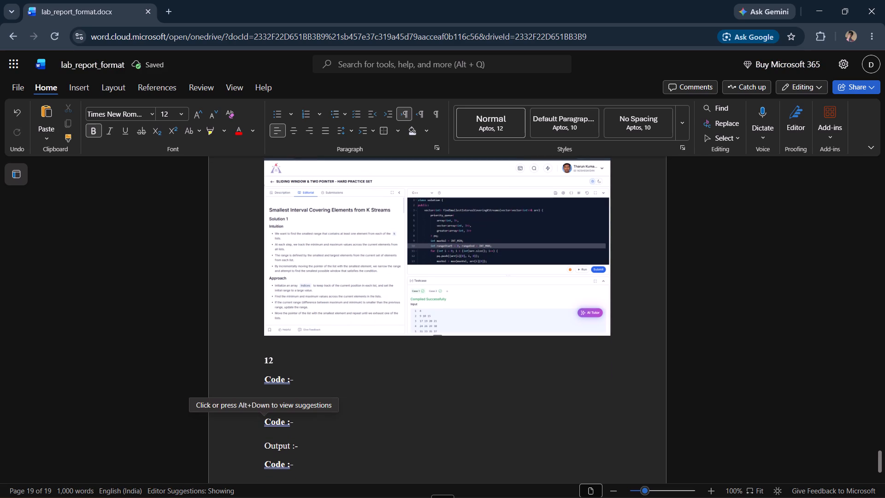
key("Up")
key("Down")
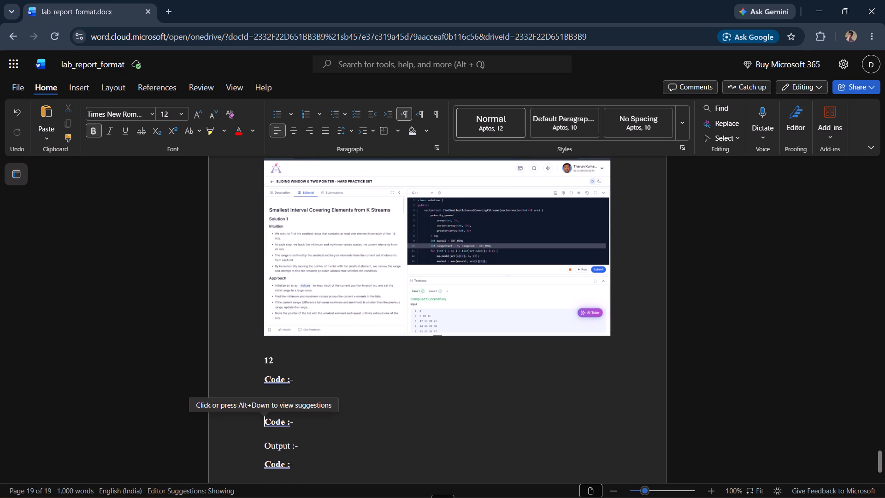
key("Up")
key("Right")
key("Right")
key("Right")
key("Right")
key("Right")
key("Right")
key("Right")
key("Right")
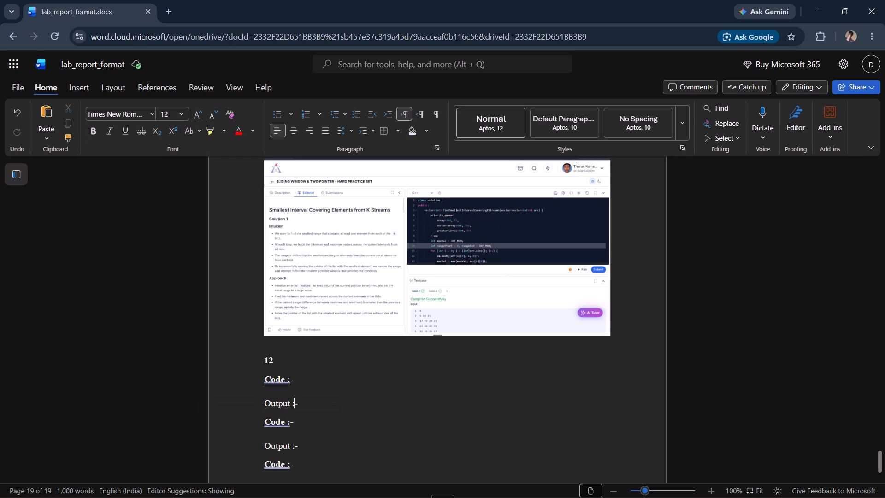
key("Right")
key("Return")
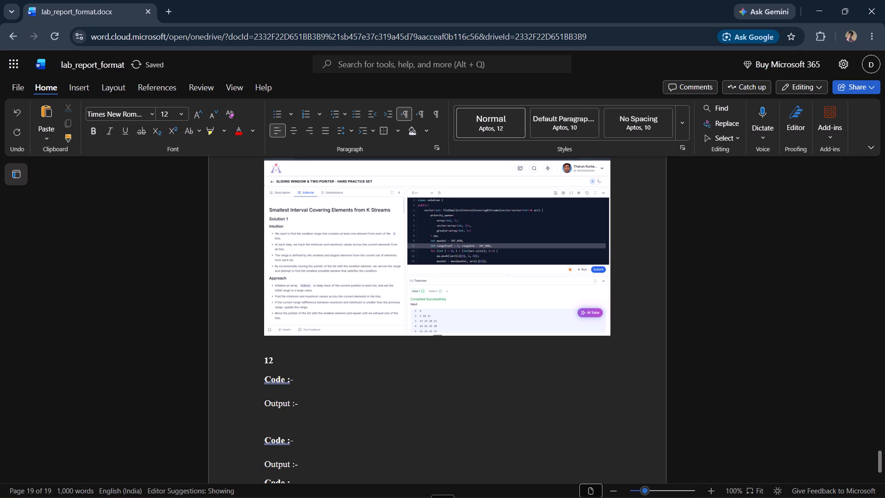
type("13")
Insert a new line after item 13's Output label and enter the number 14 on it.
key("Down")
key("Down")
key("Right")
key("Right")
key("Right")
key("Right")
key("Right")
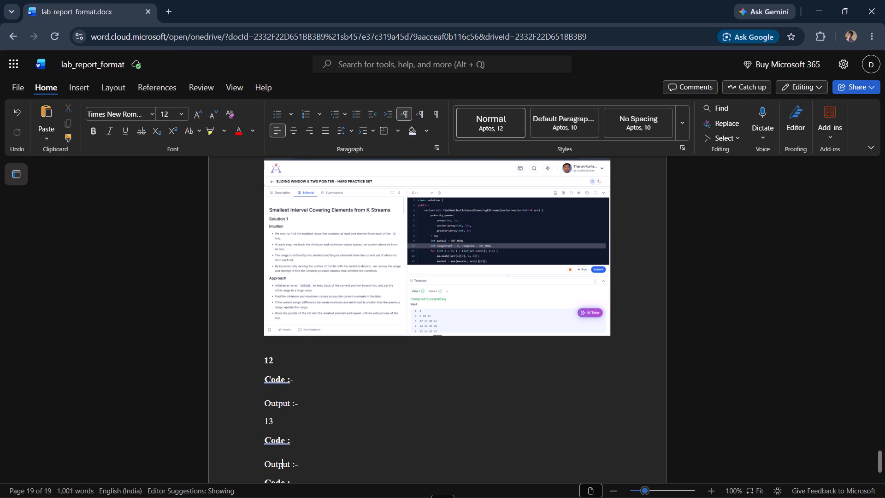
key("Right")
key("Right")
key("Right")
key("Right")
key("Right")
key("Return")
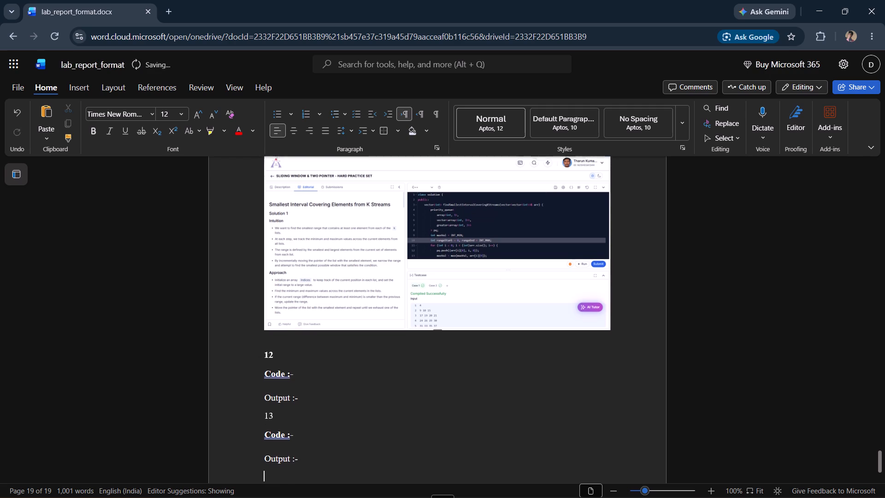
type("14")
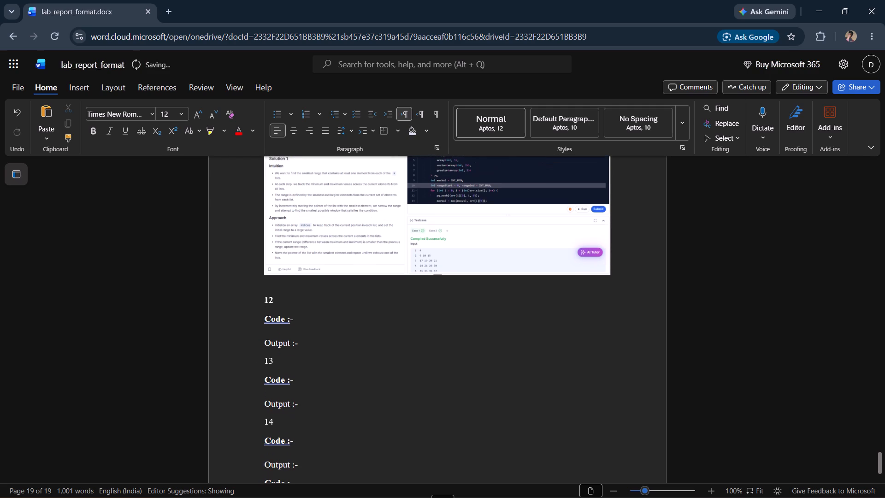
Insert a new line after item 14's Output label and enter the number 15 on it.
key("Right")
key("Right")
key("Right")
key("Right")
key("Right")
key("Right")
key("Right")
key("Right")
key("Down")
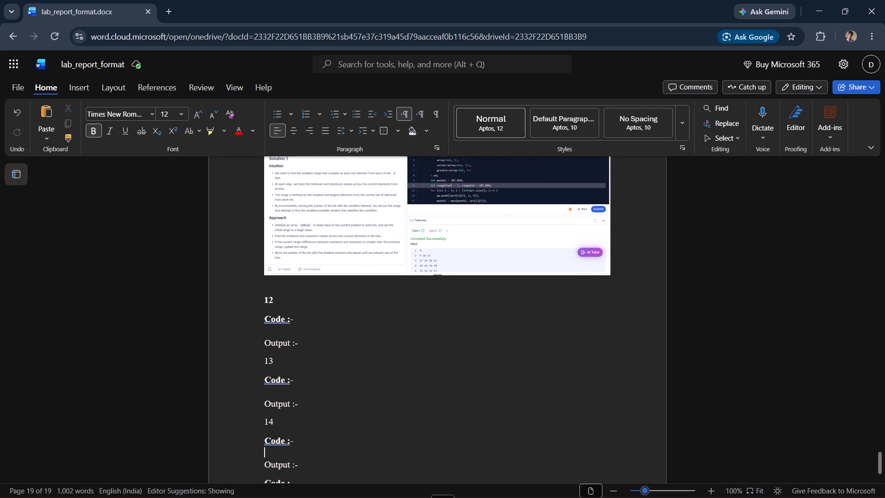
key("Down")
key("Right")
key("Right")
key("Return")
type("15")
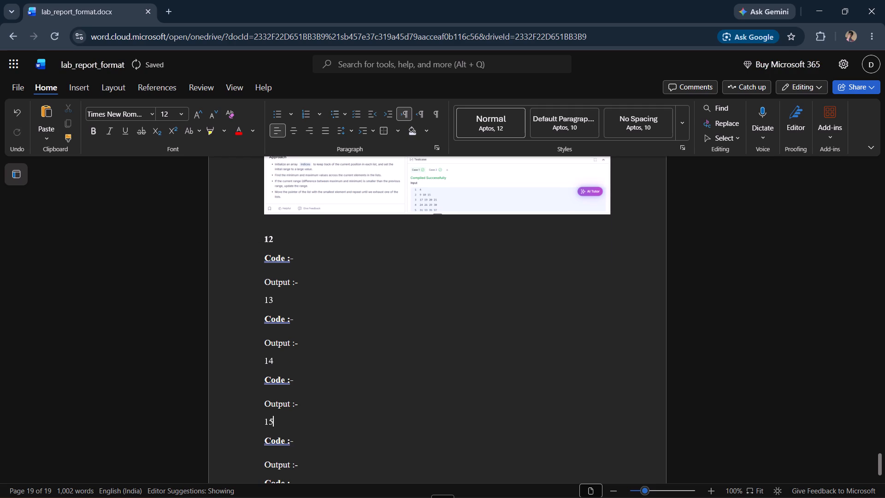
Delete the surplus unnumbered Code and Output labels that follow item 15's Output label.
scroll(271, 425, "down", 1)
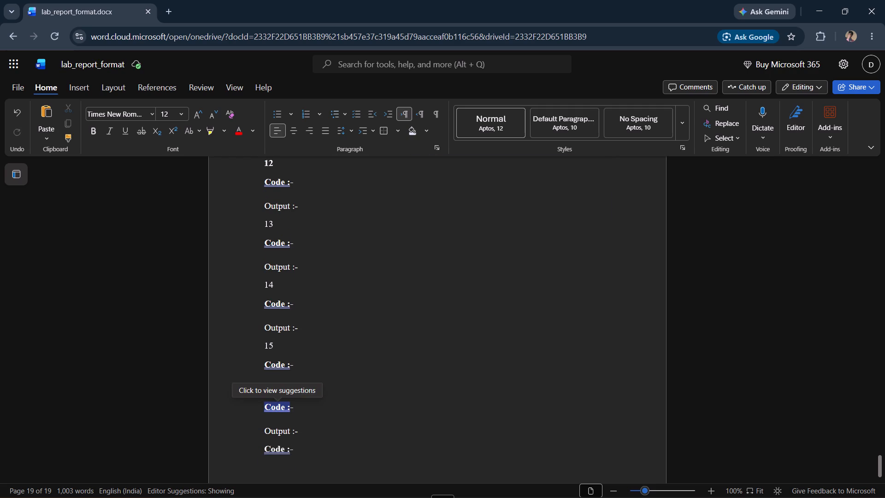
left_click_drag(264, 410, 289, 444)
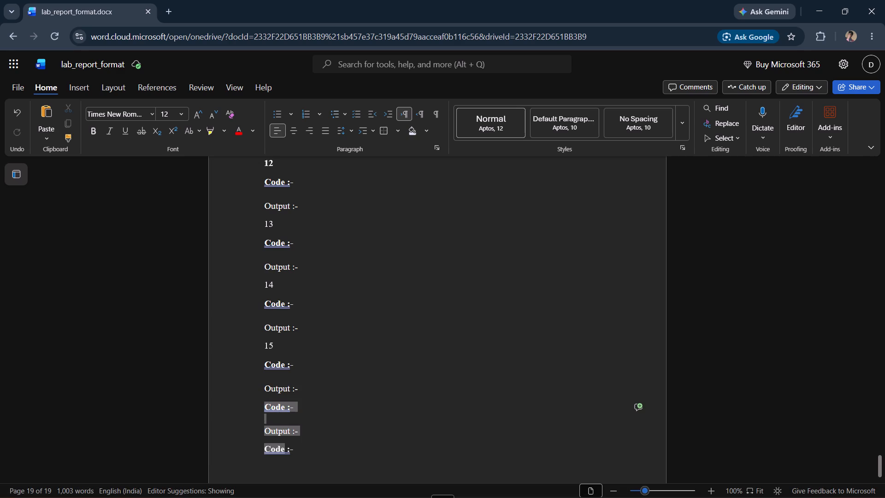
left_click_drag(289, 444, 297, 455)
key("BackSpace")
Add three spaces after the number 12 on item 12's heading line.
scroll(297, 455, "down", 1)
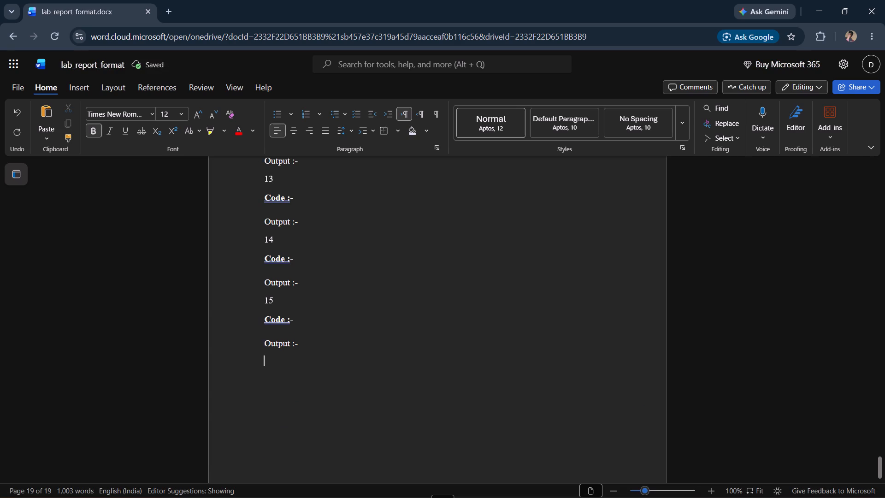
scroll(297, 455, "down", 2)
scroll(297, 455, "up", 4)
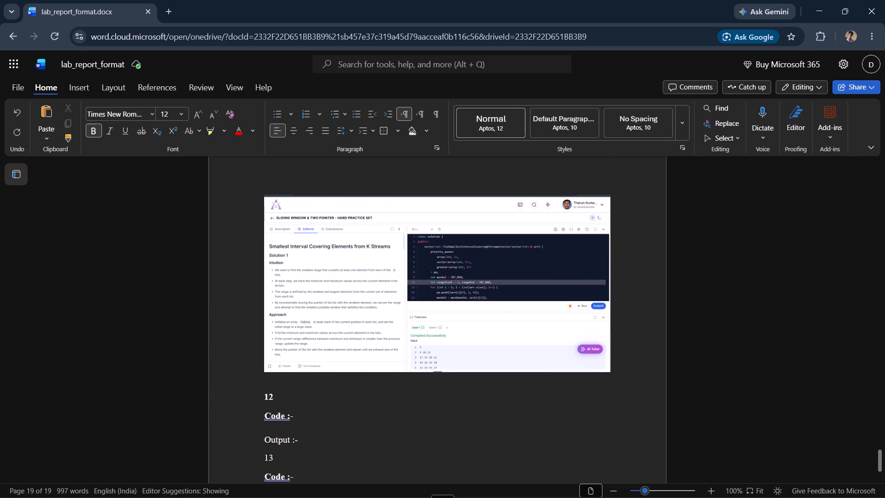
left_click(315, 337)
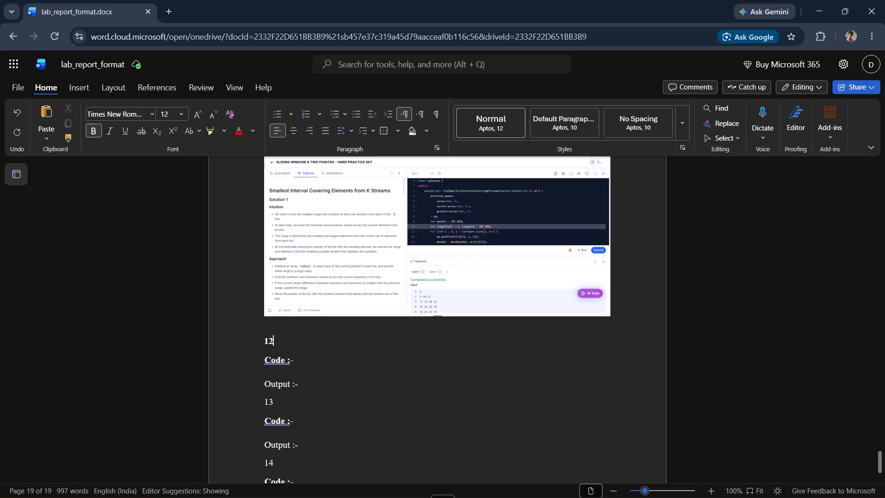
key("space")
key("space")
key("space")
Return to the Hard Practice Set question list and open the editorial of Shortest Substring Containing Subsequence.
key("alt+Tab")
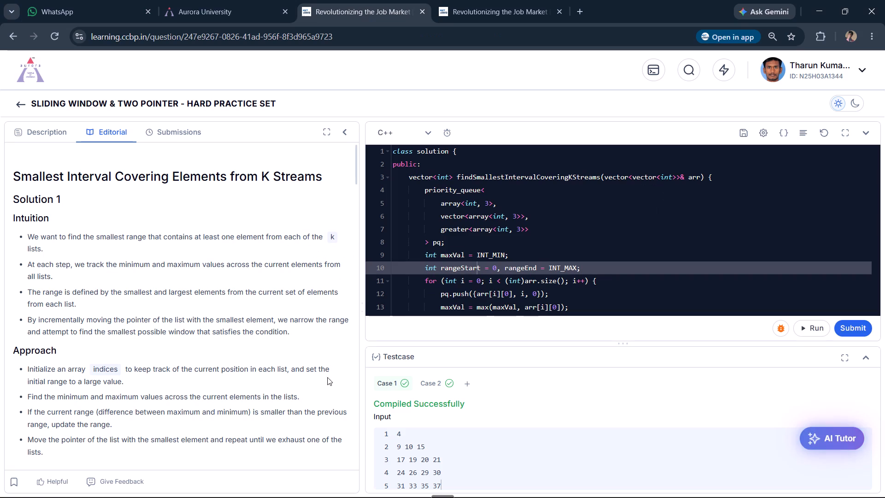
left_click(21, 99)
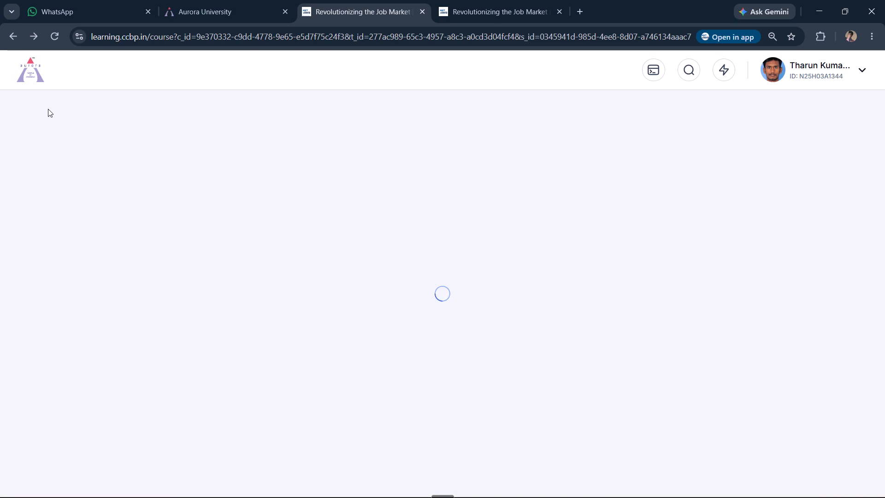
key("alt+Tab")
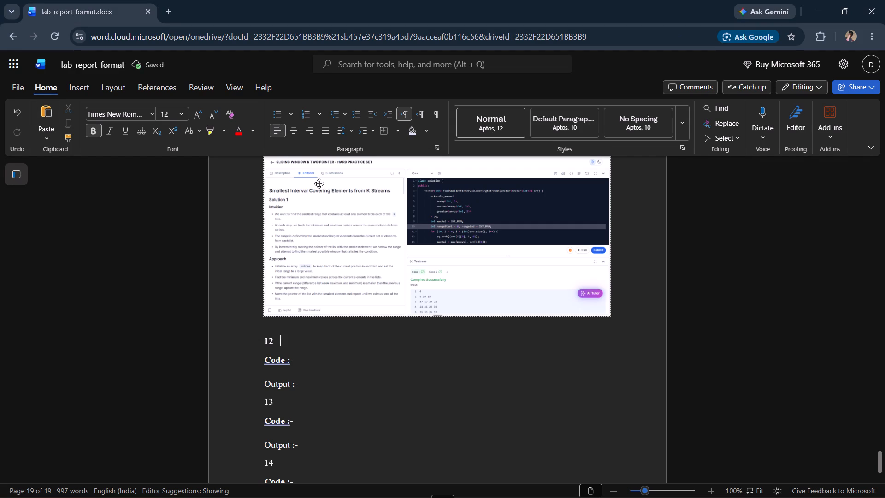
key("alt+Tab")
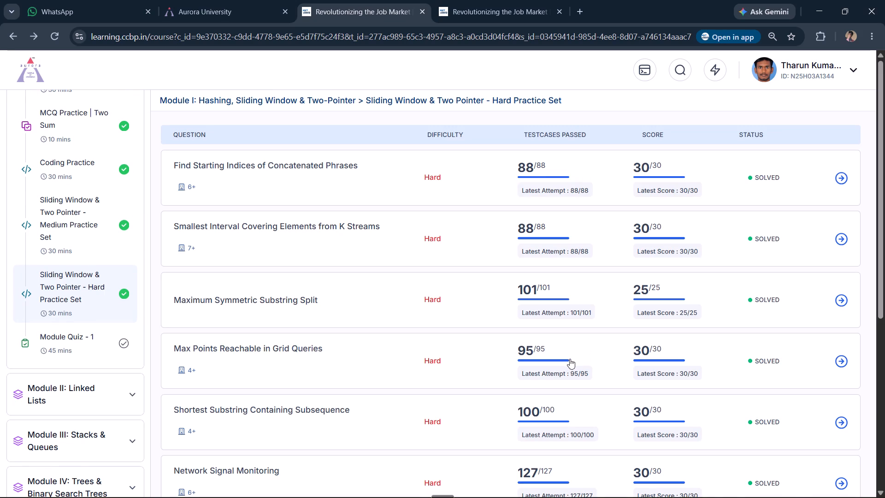
left_click(566, 413)
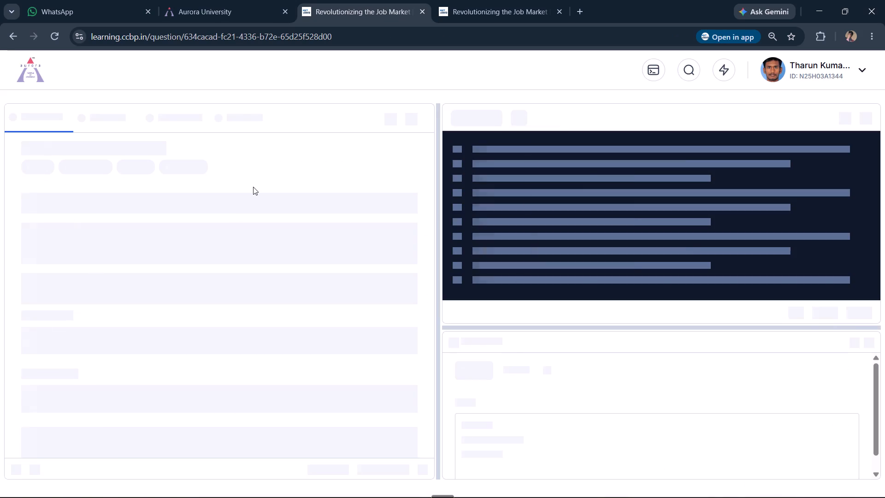
left_click(124, 133)
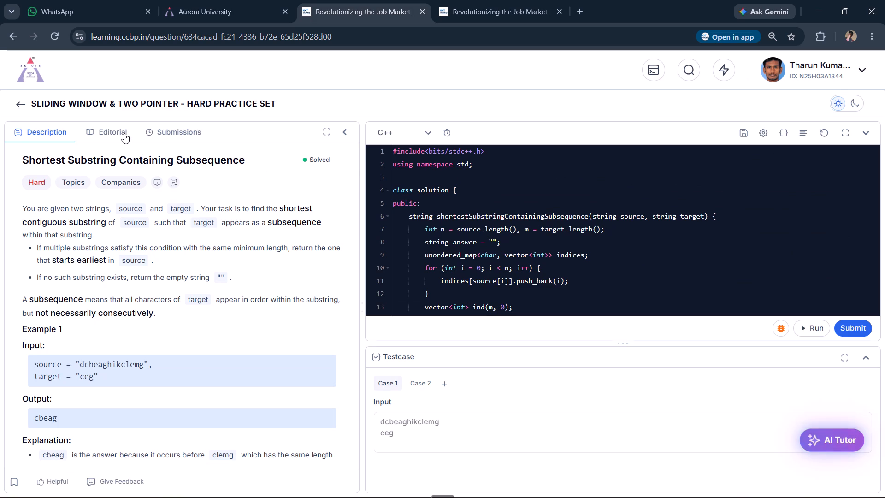
Copy the title Shortest Substring Containing Subsequence into the report after the number 12, removing the blank line beneath it.
left_click_drag(287, 173, 10, 177)
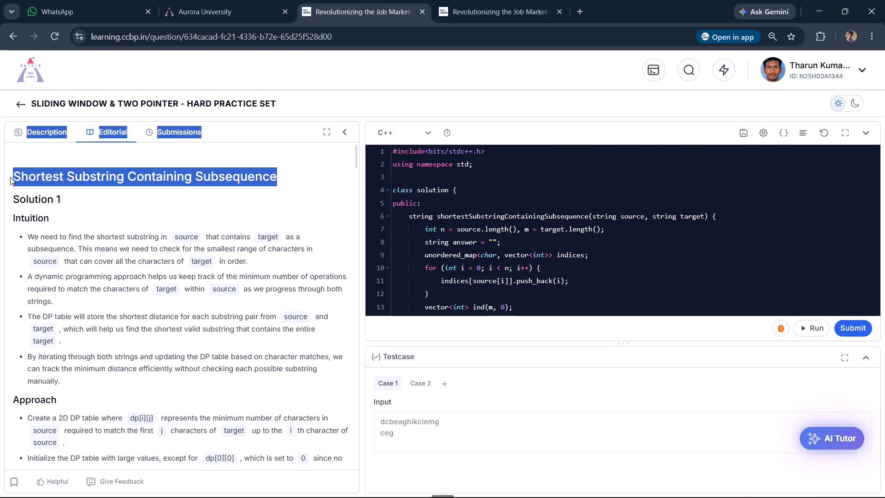
left_click_drag(10, 177, 11, 177)
key("ctrl+c")
key("ctrl+c")
key("alt+Tab")
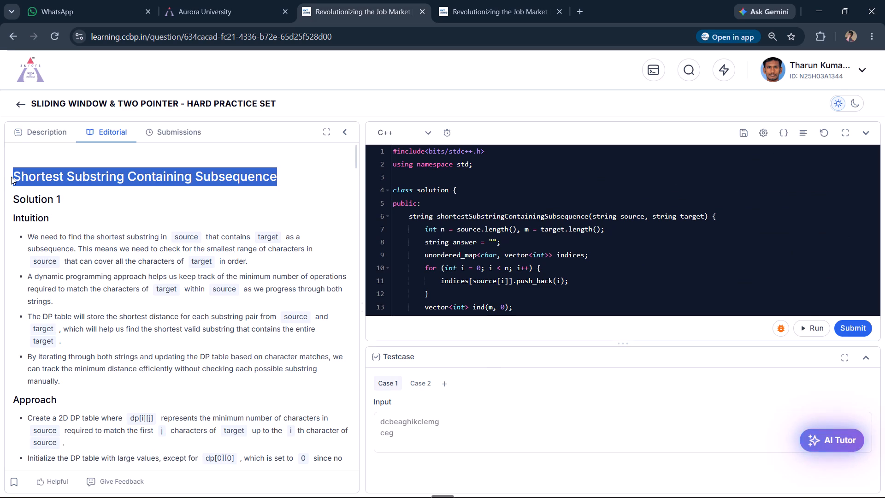
key("ctrl+c")
key("ctrl+v")
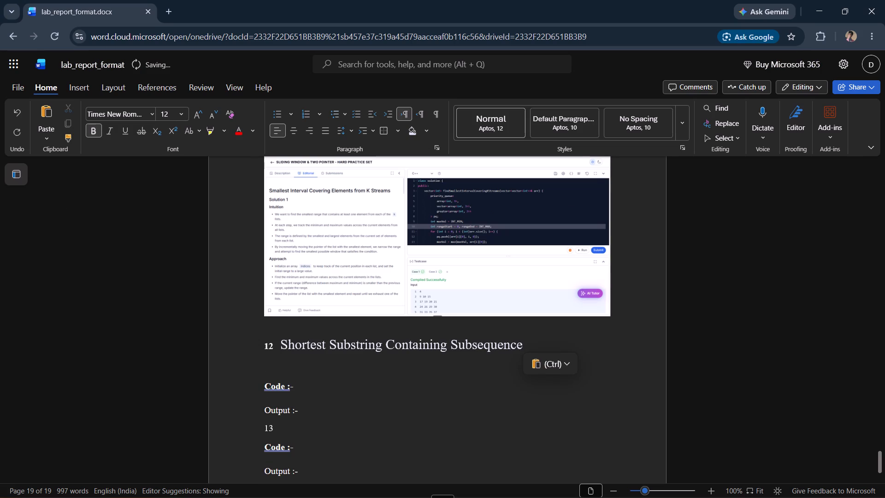
key("BackSpace")
Run the Shortest Substring Containing Subsequence solution and copy its whole C++ code into the report at item 12's Code label.
left_click(307, 365)
key("alt+Tab")
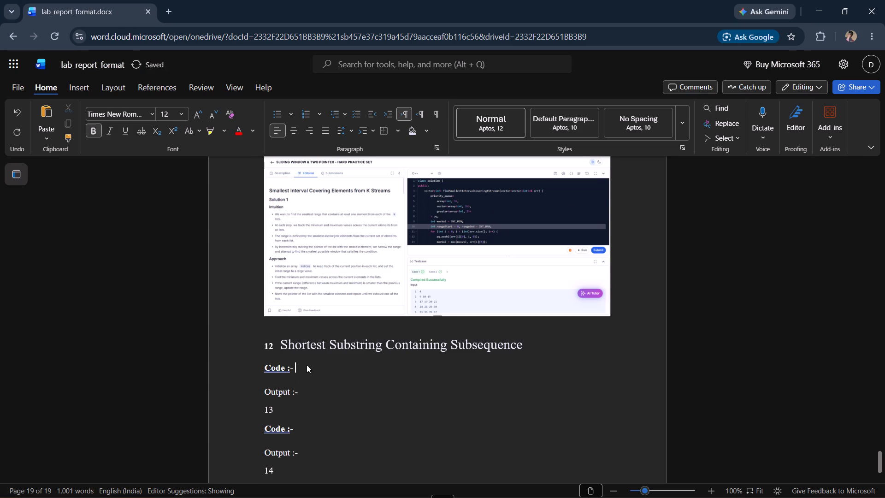
left_click(549, 270)
key("ctrl+a")
key("ctrl+c")
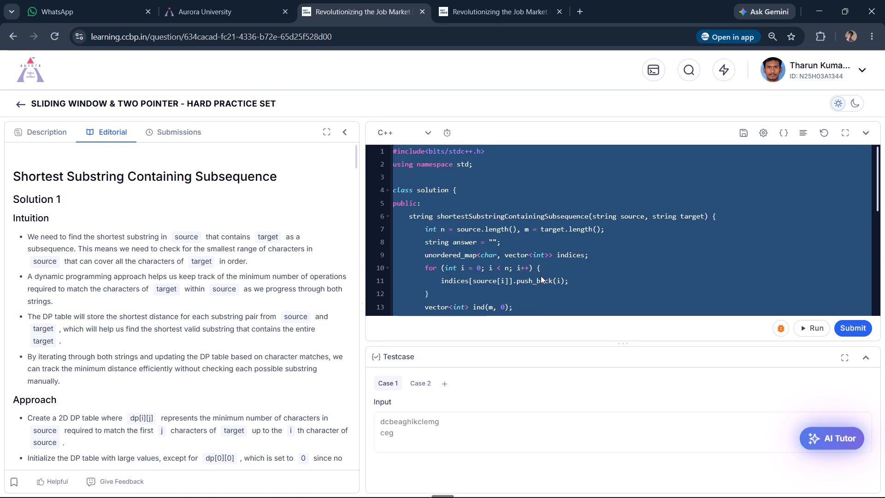
key("ctrl+c")
left_click(42, 139)
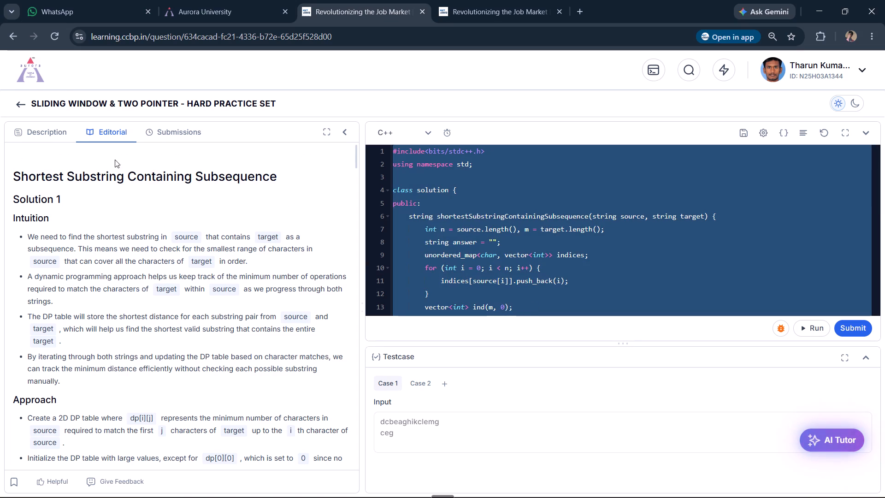
left_click(803, 332)
key("alt+Tab")
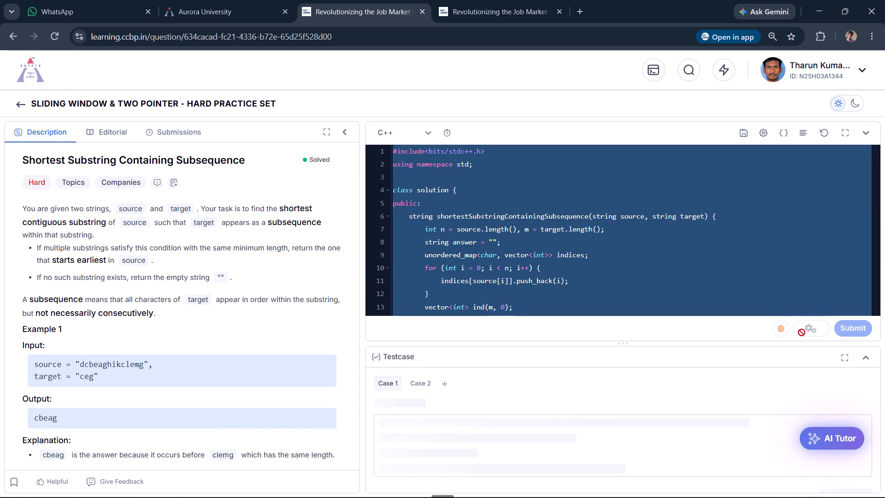
key("ctrl+v")
Capture the Shortest Substring Containing Subsequence page with its run result and paste the screenshot under item 12's Output label.
key("alt+Tab")
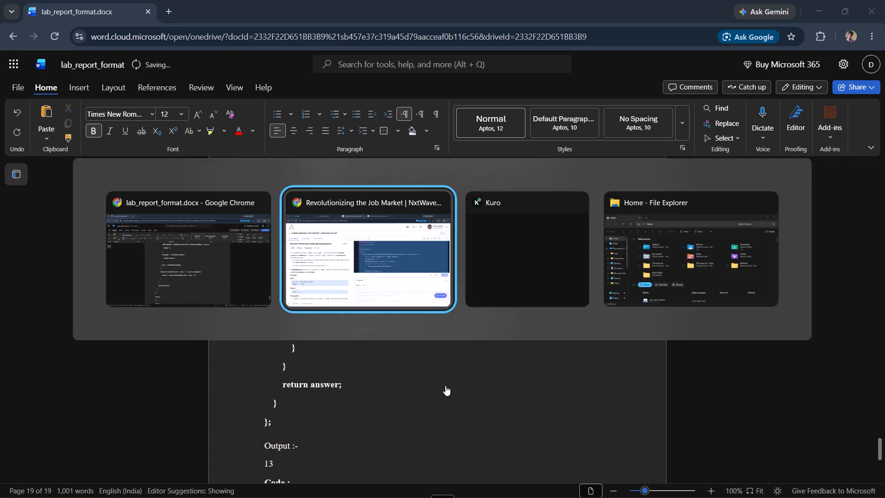
left_click(775, 273)
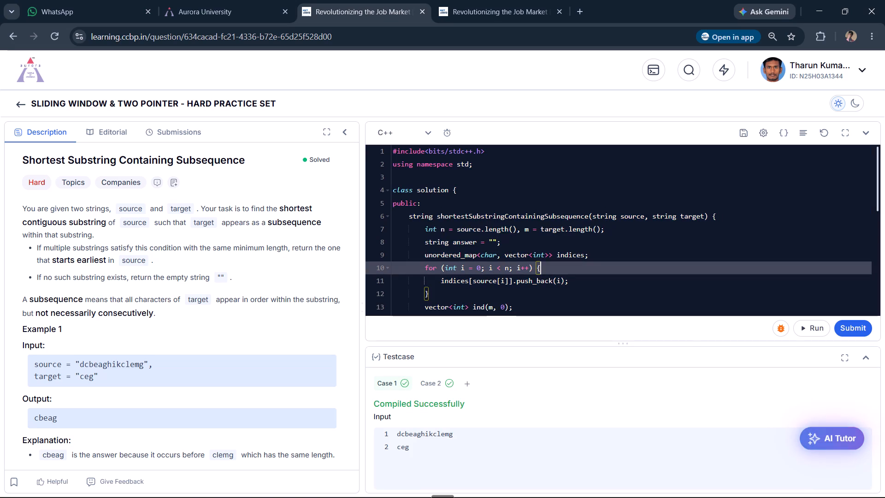
key("Print")
left_click_drag(0, 49, 884, 497)
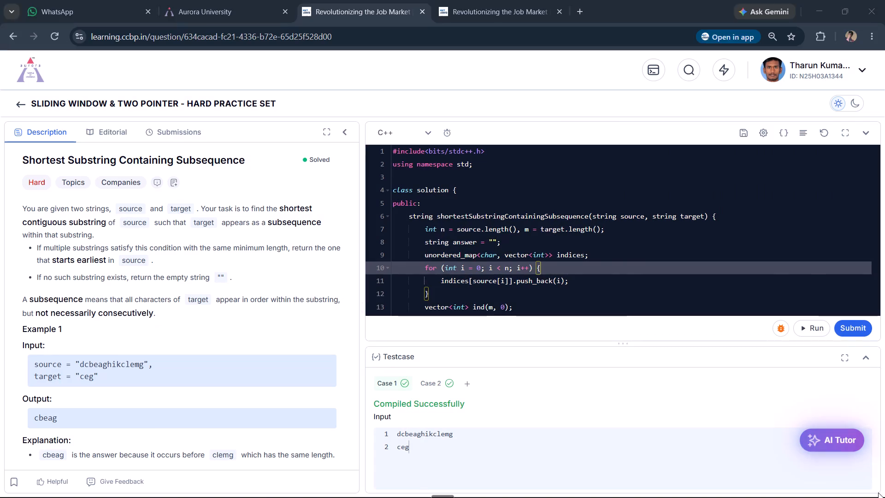
key("alt+Tab")
scroll(401, 409, "up", 2)
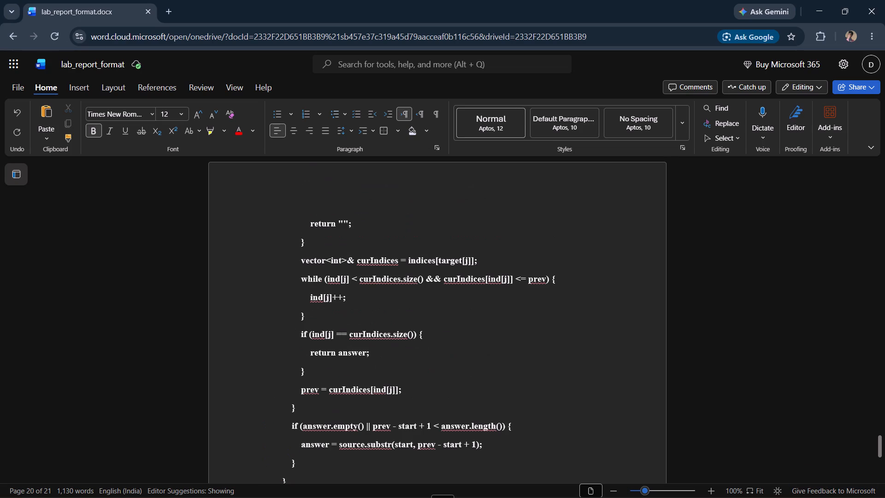
scroll(360, 450, "down", 3)
left_click(338, 423)
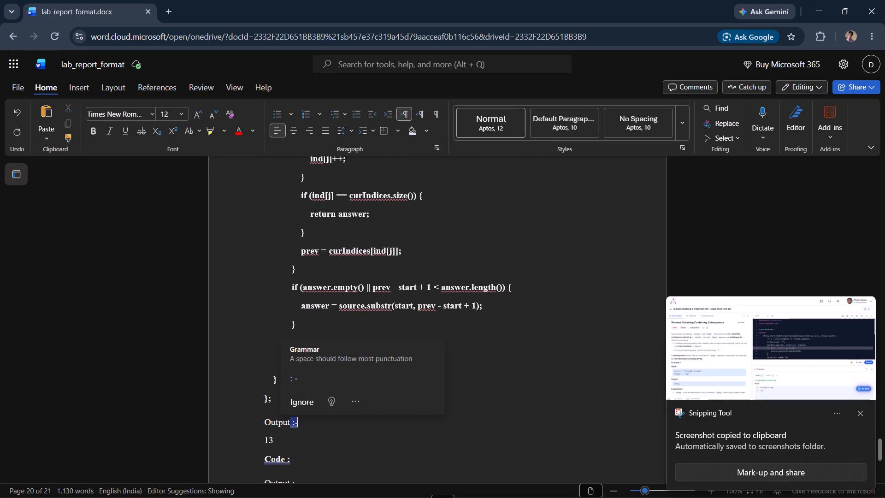
key("ctrl+v")
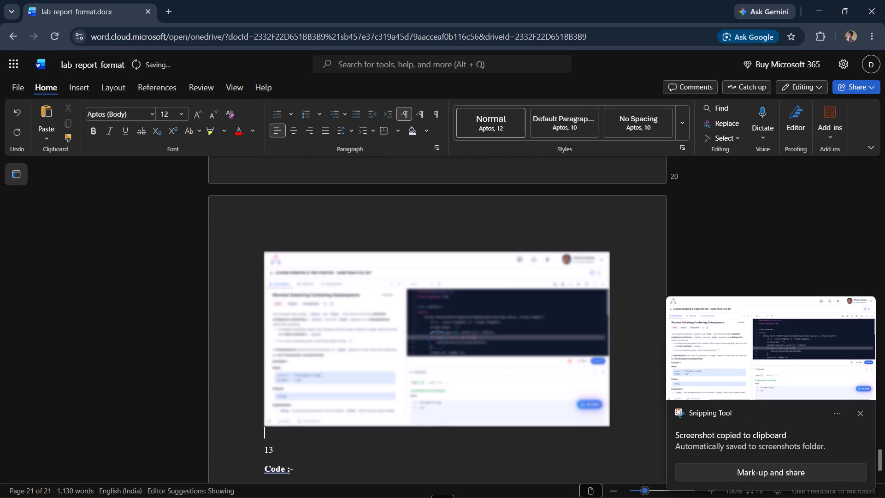
Add two spaces after the number 13 on item 13's heading line.
left_click(318, 443)
key("space")
key("space")
Return to the Hard Practice Set question list and open the editorial of Lexicographic Split Fragment.
key("alt+Tab")
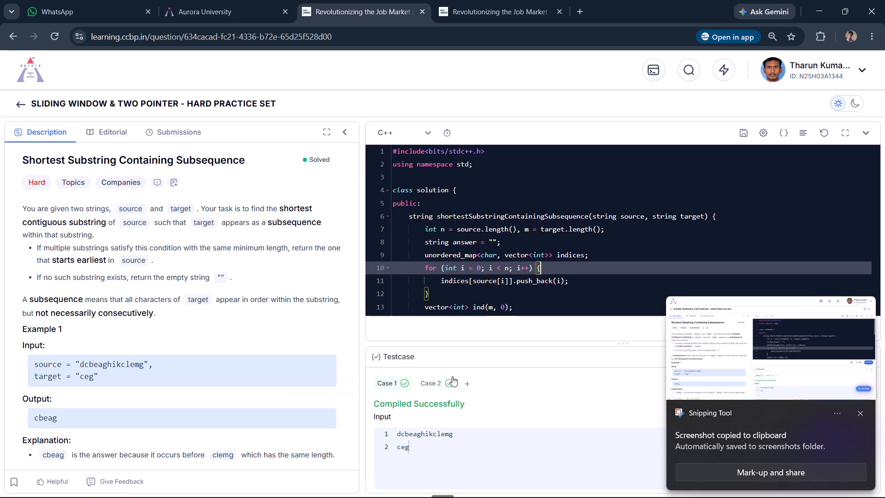
left_click_drag(365, 297, 359, 297)
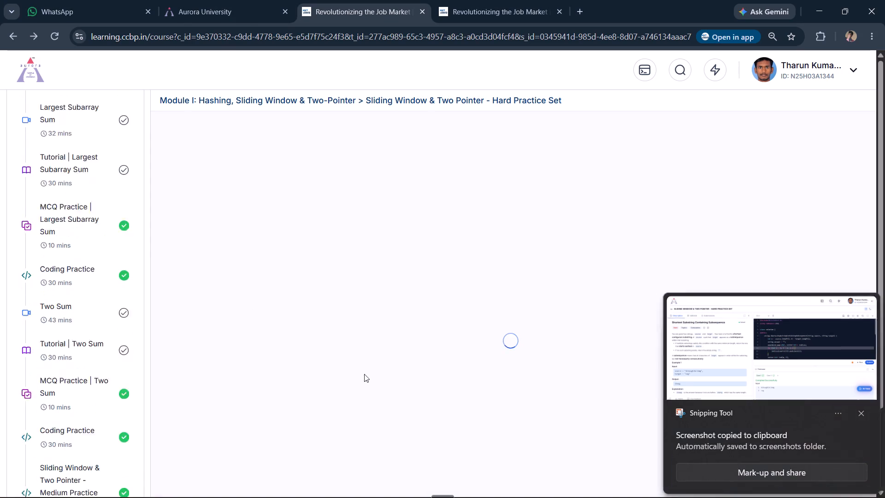
scroll(437, 358, "down", 6)
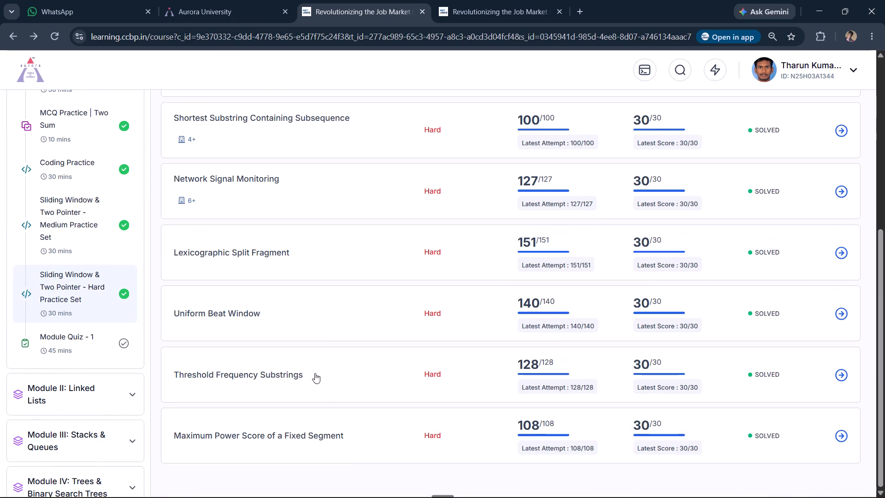
left_click(375, 253)
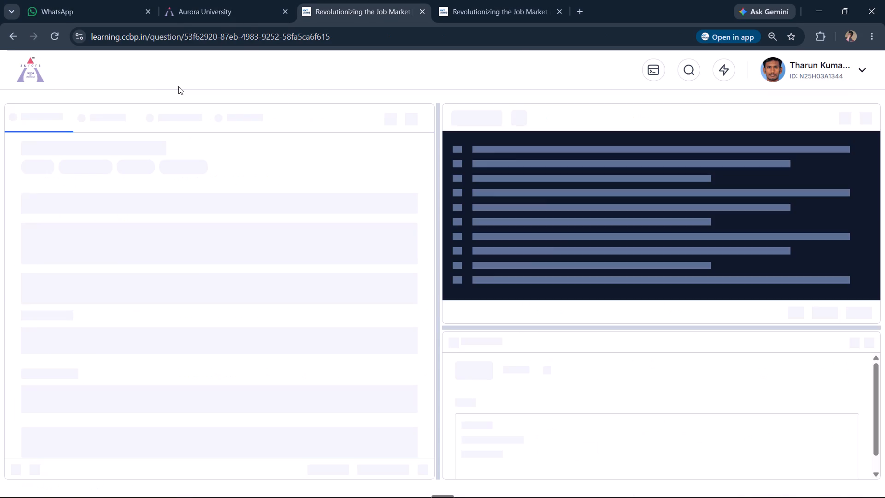
left_click(108, 126)
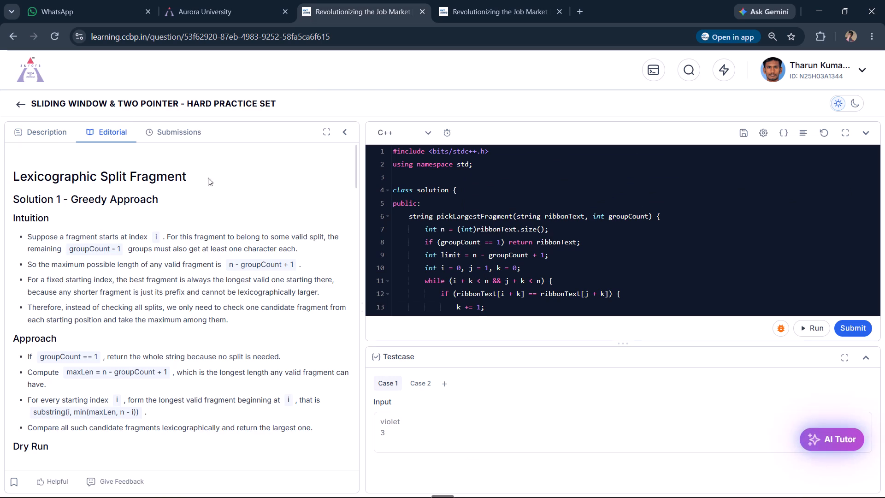
Copy the title Lexicographic Split Fragment into the report after the number 13, removing the blank line beneath it.
left_click_drag(202, 174, 15, 178)
key("ctrl+c")
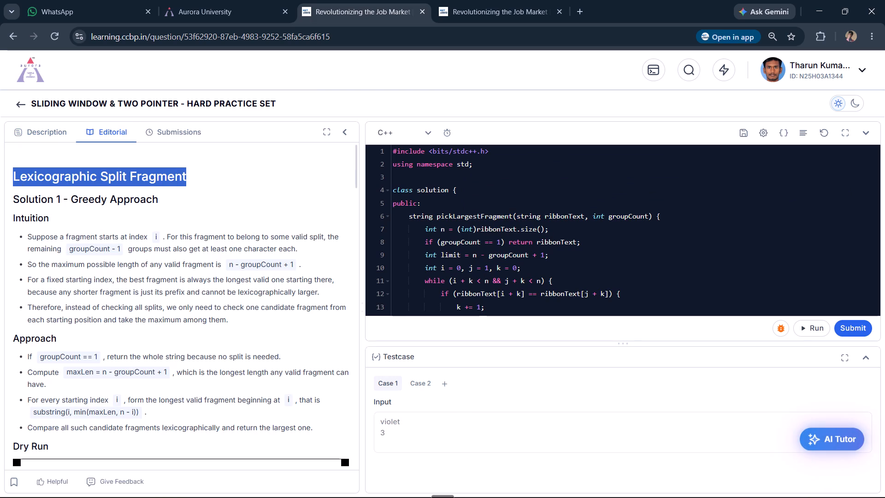
key("ctrl+c")
key("alt+Tab")
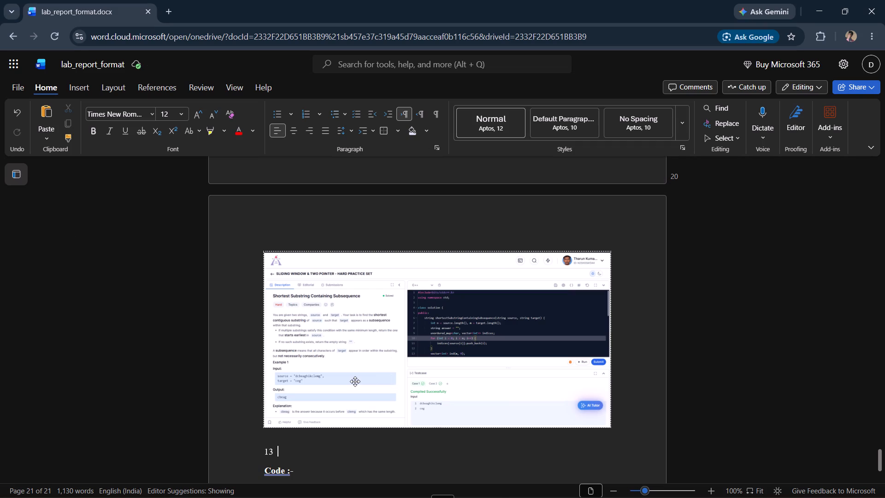
key("ctrl+v")
key("BackSpace")
scroll(357, 480, "down", 2)
scroll(354, 480, "up", 1)
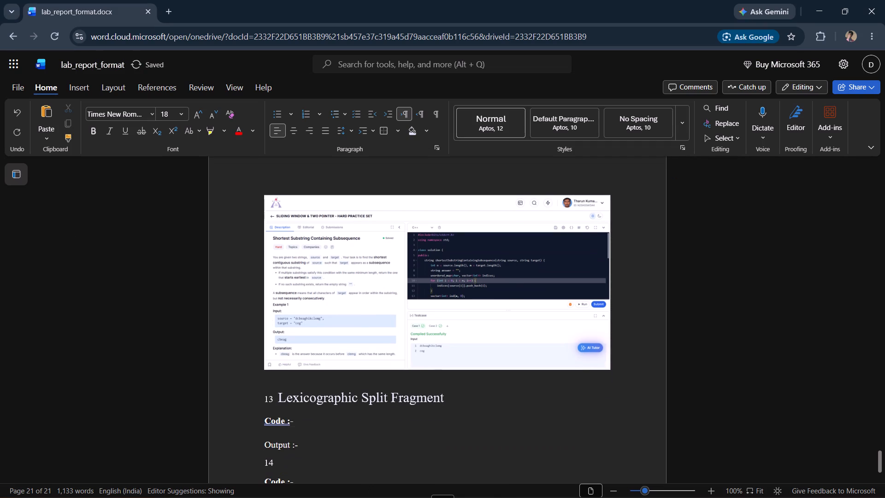
Copy the whole C++ code of Lexicographic Split Fragment into the report at item 13's Code label.
left_click(312, 427)
left_click(314, 425)
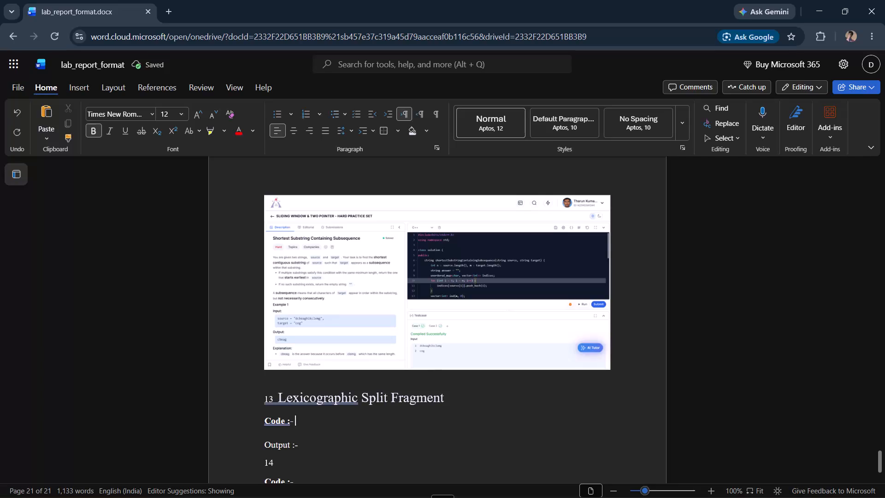
key("alt+Tab")
left_click(469, 280)
key("ctrl+a")
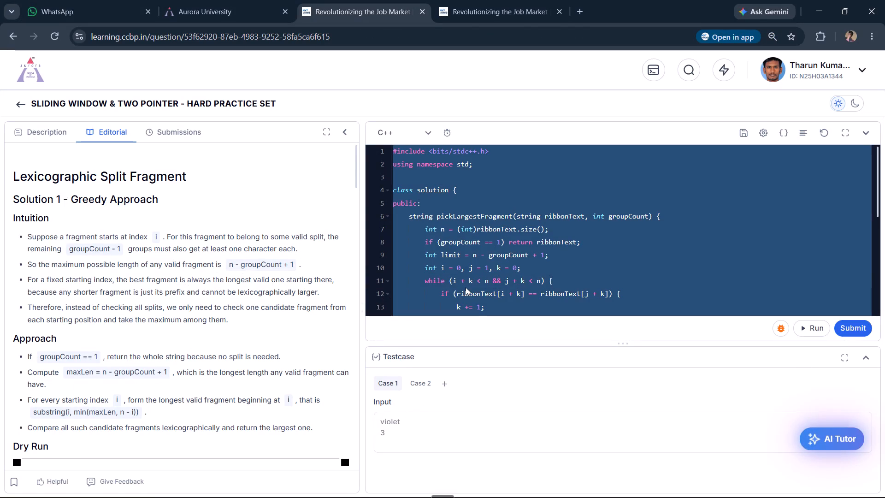
key("ctrl+c")
key("ctrl+c")
left_click(465, 288, "ctrl")
key("alt+Tab")
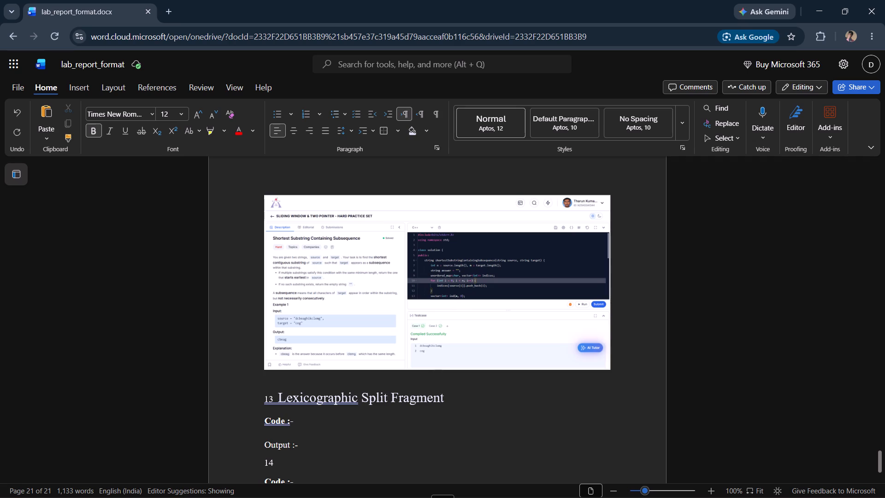
key("space")
key("ctrl+v")
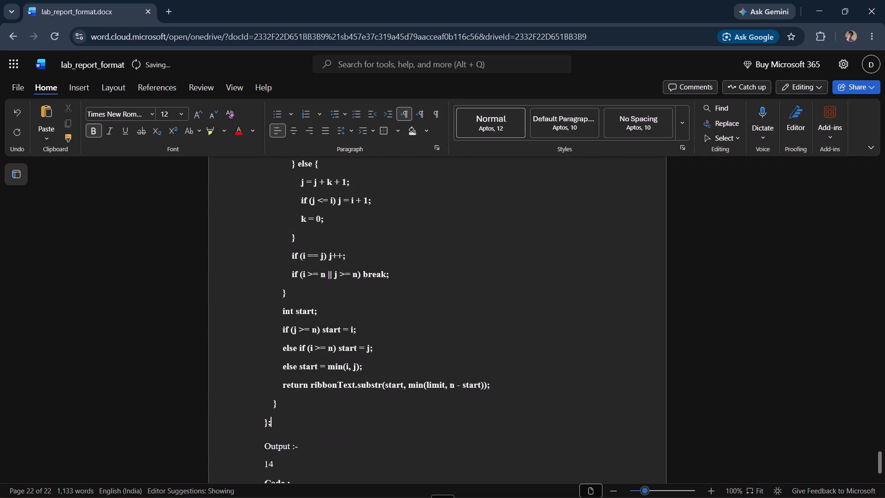
Run the Lexicographic Split Fragment solution, capture the page with its result, and paste the screenshot under item 13's Output label.
key("alt+Tab")
left_click(815, 327)
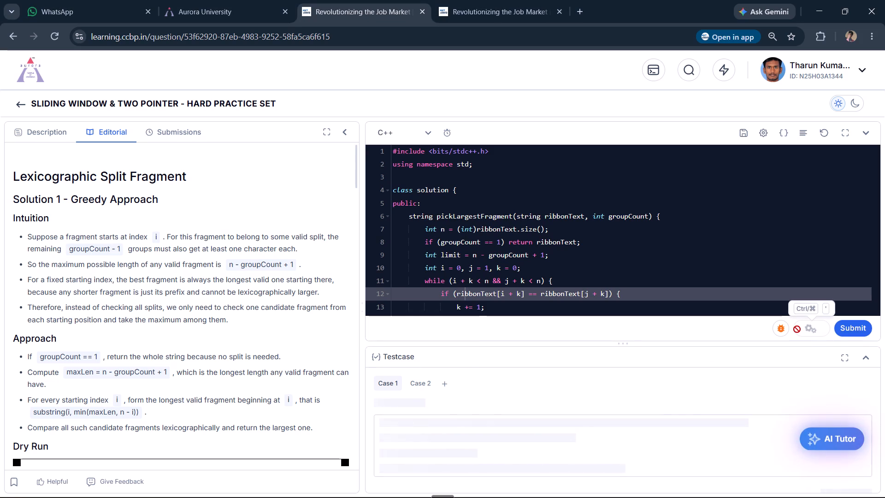
key("Print")
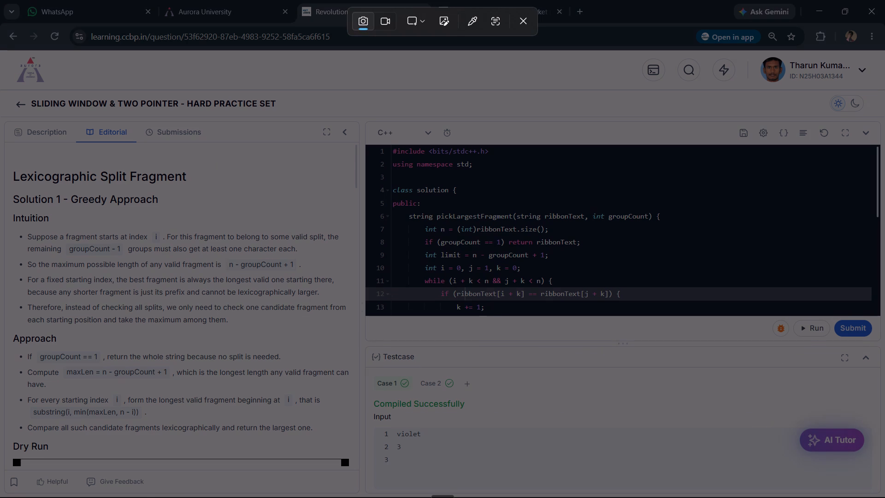
left_click_drag(0, 47, 884, 497)
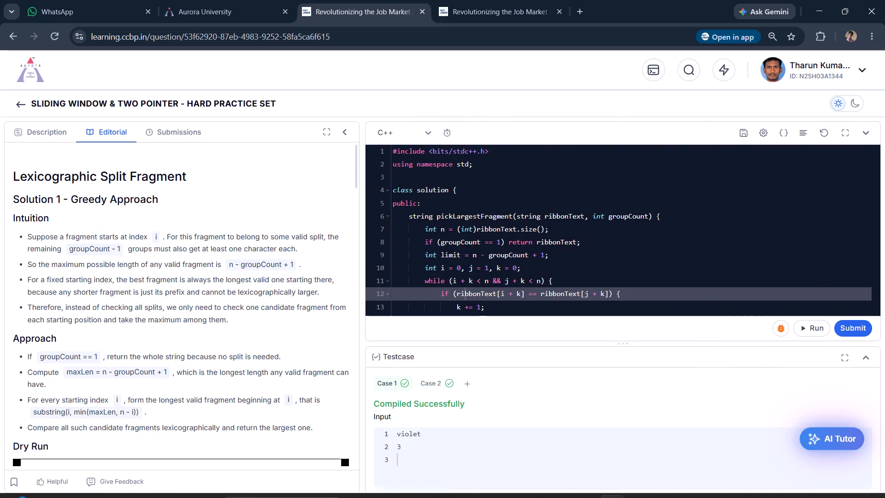
key("alt+Tab")
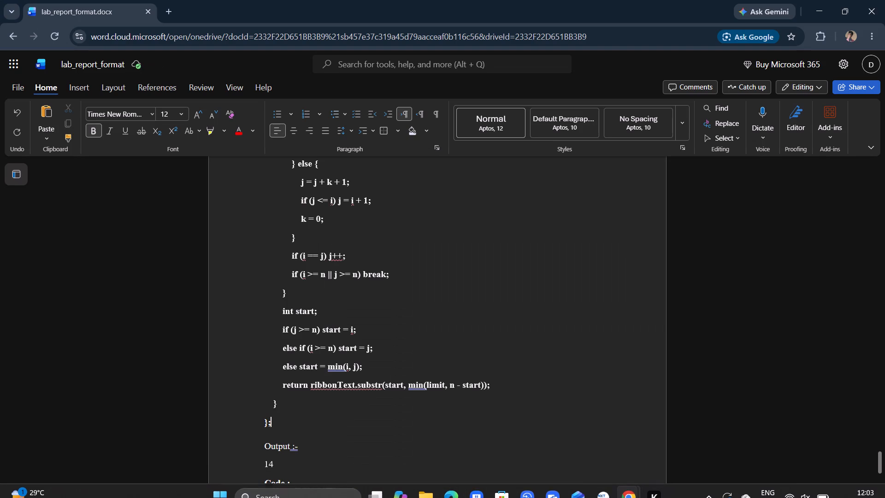
left_click(312, 454)
key("ctrl+v")
Return to the Hard Practice Set question list and reopen the editorial of Lexicographic Split Fragment.
key("alt+Tab")
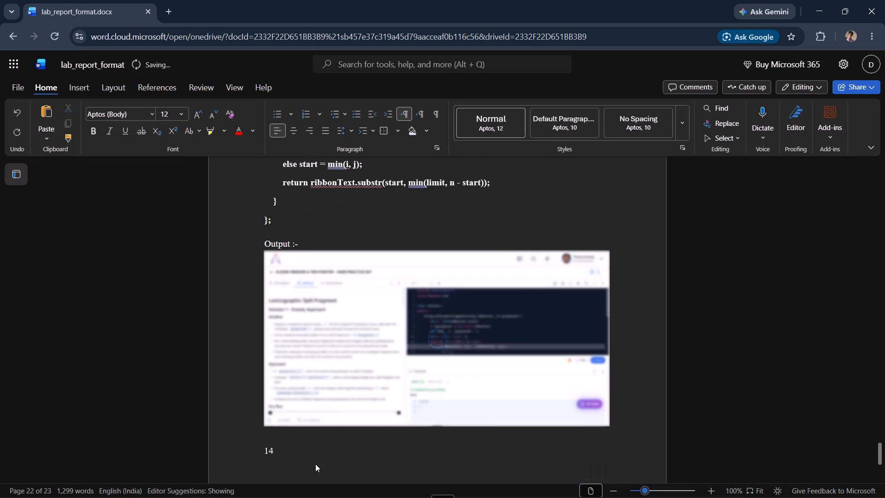
left_click(623, 298)
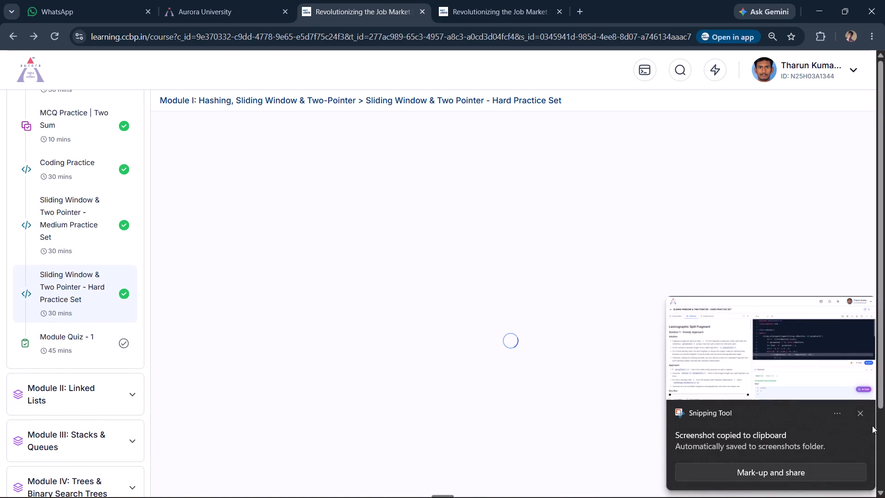
left_click(862, 416)
scroll(619, 426, "down", 3)
scroll(466, 435, "down", 1)
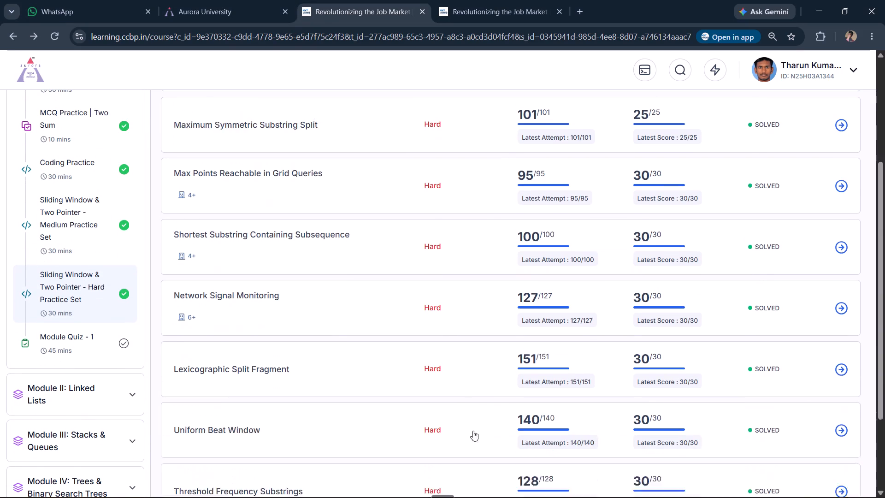
scroll(473, 431, "down", 1)
left_click(587, 250)
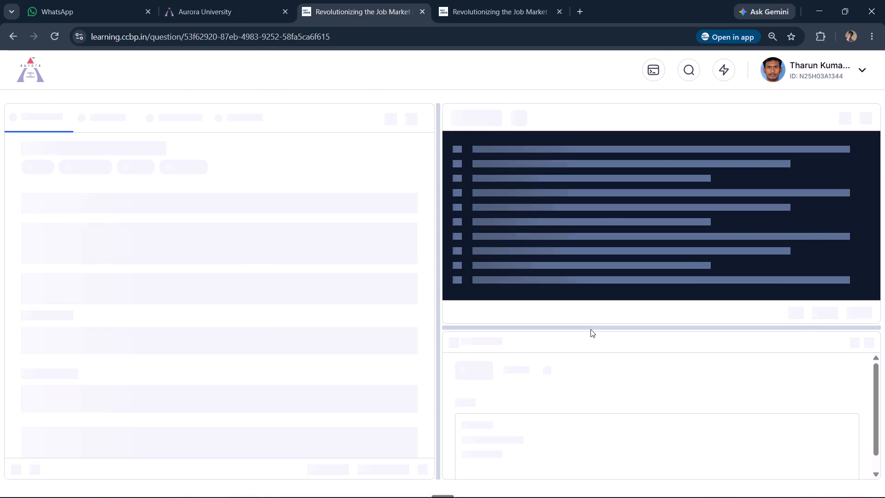
left_click(117, 125)
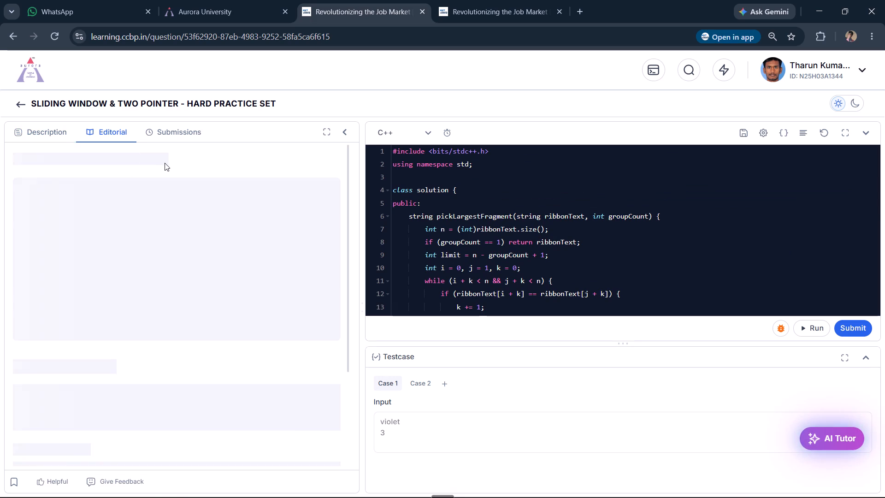
Copy the title Lexicographic Split Fragment into the report three spaces after the number 14, removing the blank line beneath it.
left_click_drag(198, 175, 6, 174)
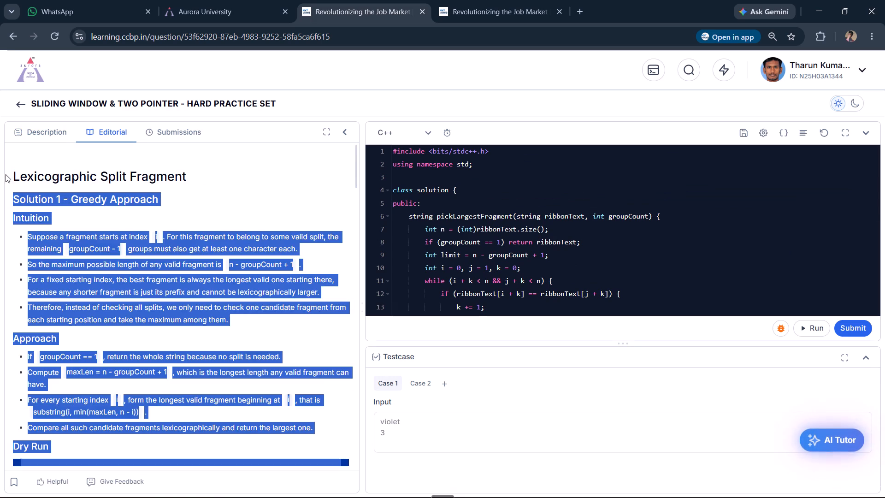
left_click_drag(6, 174, 11, 172)
key("ctrl+c")
key("ctrl+c")
key("alt+Tab")
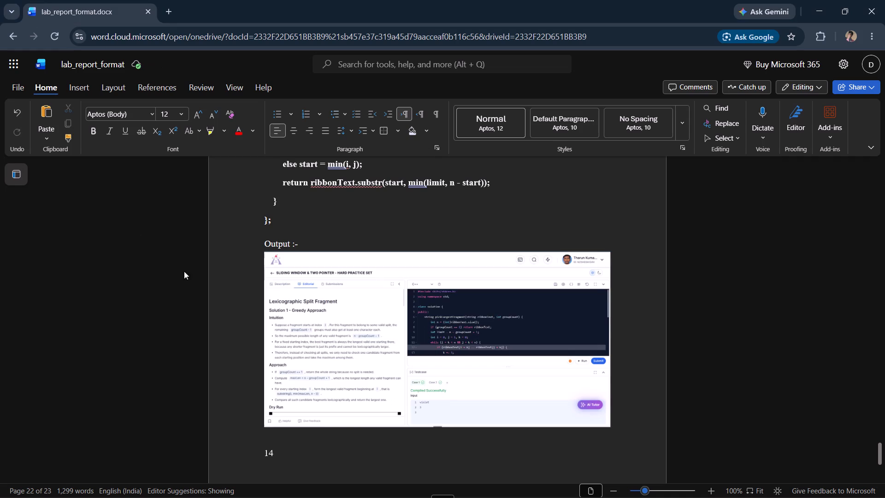
left_click(335, 449)
key("space")
key("space")
key("space")
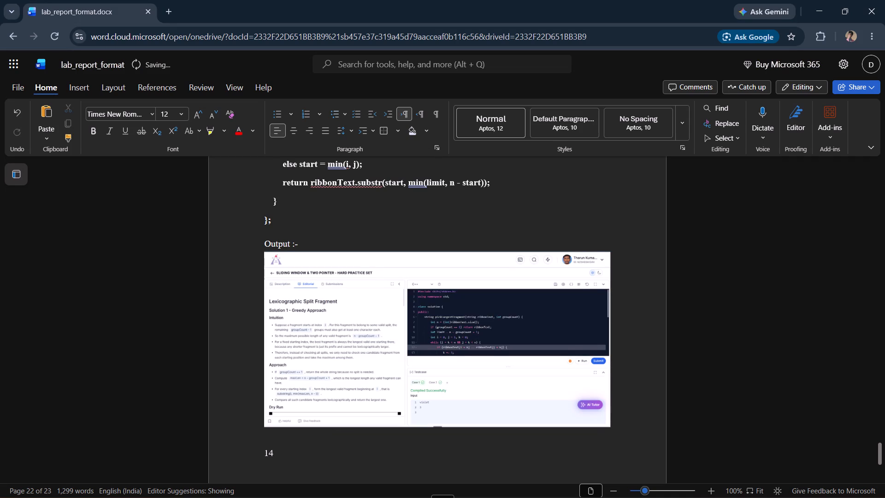
key("ctrl+v")
key("alt+Tab")
key("alt+Tab")
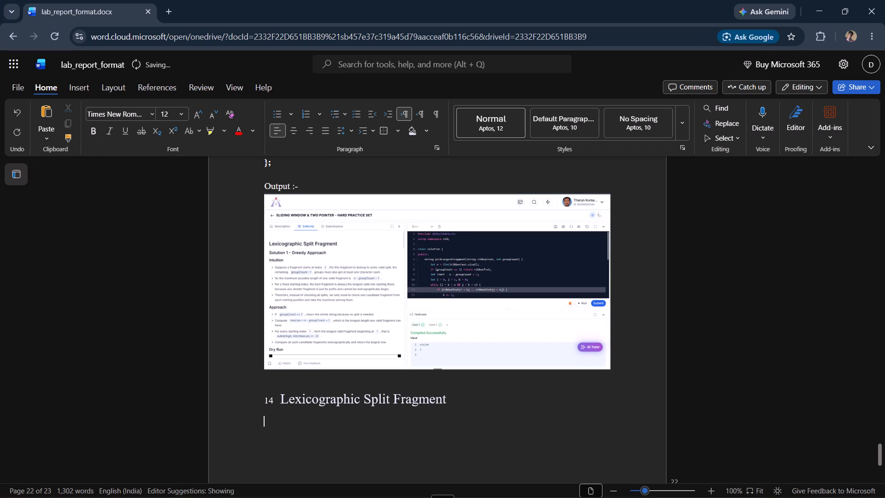
key("BackSpace")
scroll(389, 434, "up", 2)
scroll(389, 434, "down", 3)
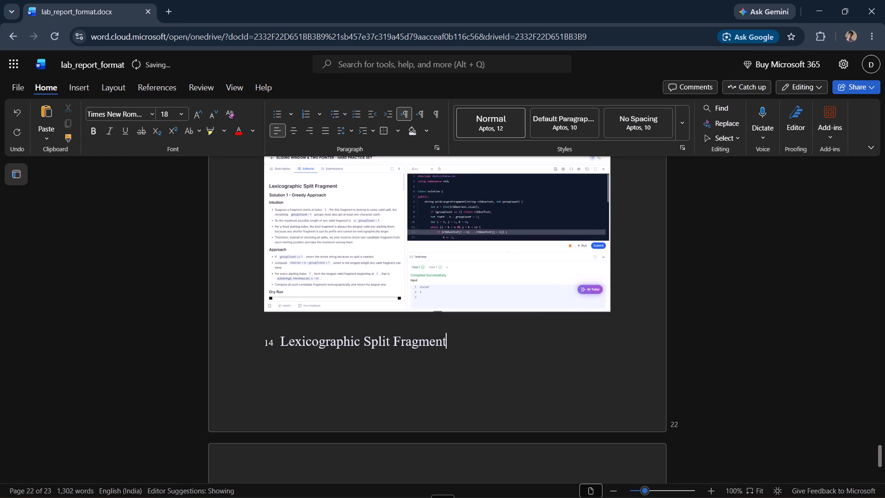
Insert two blank lines before item 14's heading so it starts on the next page.
left_click(263, 340)
key("Return")
key("Return")
scroll(337, 375, "down", 1)
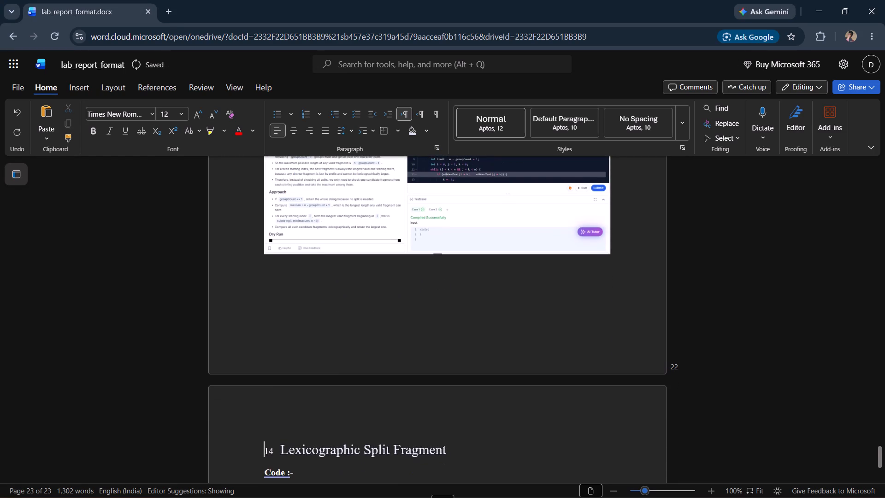
Copy the complete C++ solution of Lexicographic Split Fragment and paste it after item 14's Code label in the report.
left_click(334, 474)
key("alt+Tab")
left_click(208, 202)
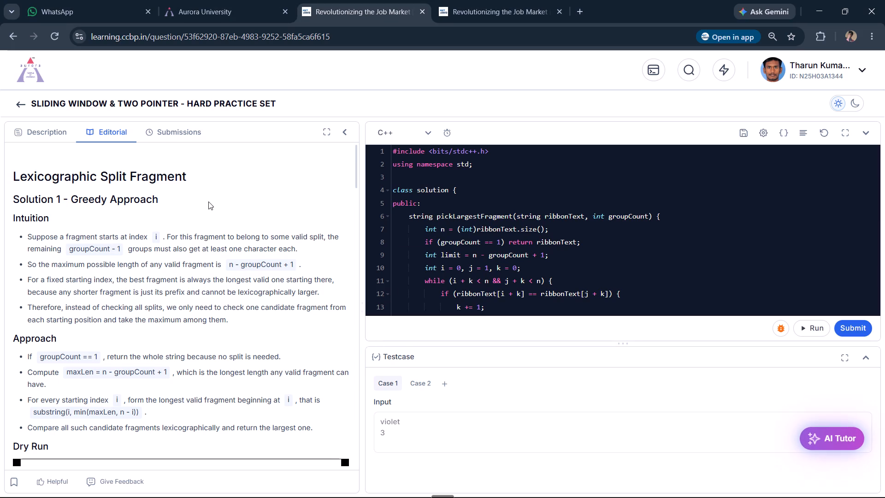
left_click(443, 209)
key("ctrl+a")
key("ctrl+c")
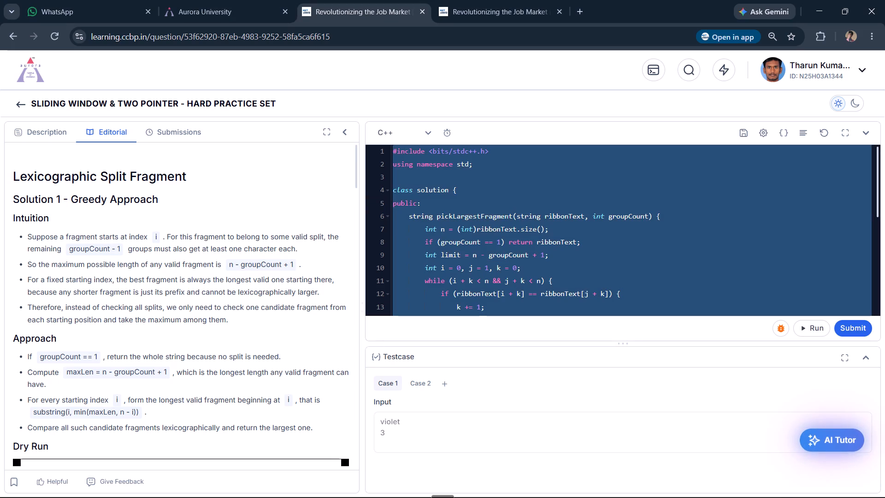
key("ctrl+c")
left_click(443, 209)
key("alt+Tab")
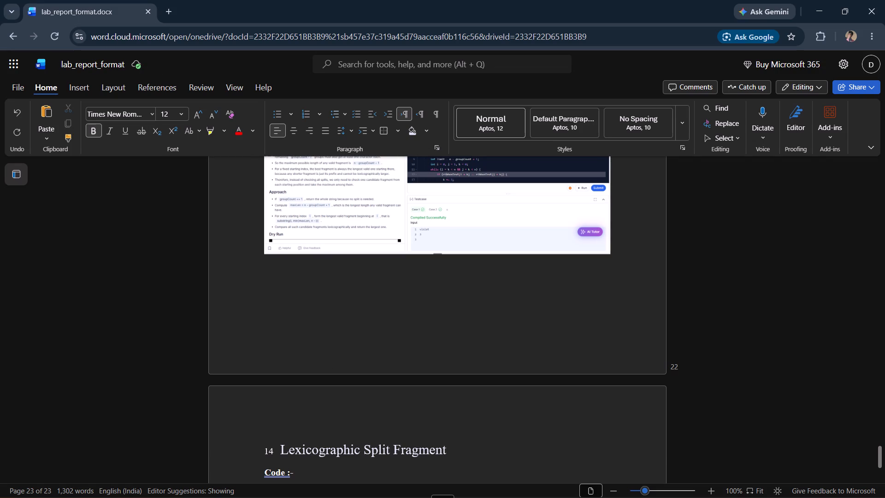
key("ctrl+v")
scroll(407, 343, "down", 1)
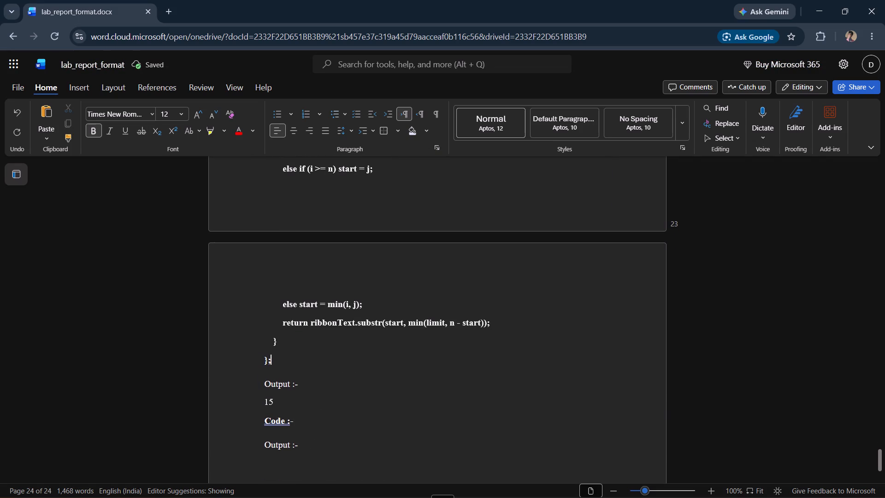
Run the Lexicographic Split Fragment solution, capture the page with its result, and paste the screenshot under item 14's Output label.
left_click(345, 384)
key("alt+Tab")
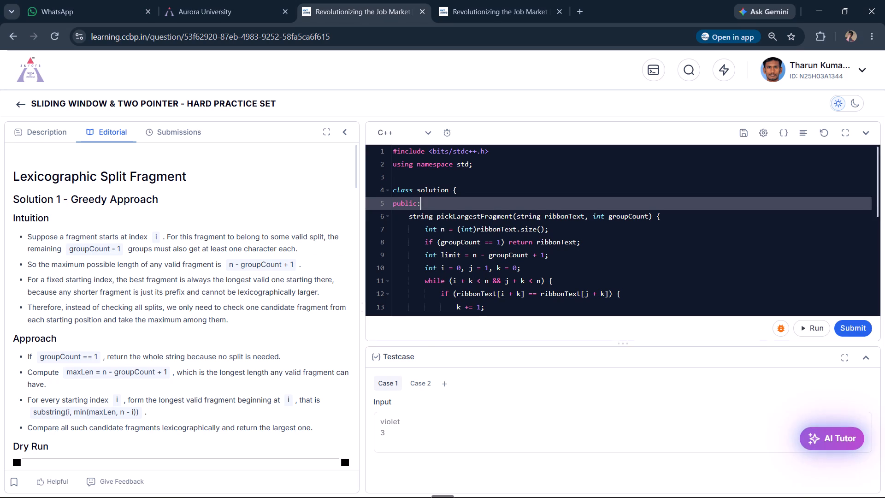
left_click(817, 324)
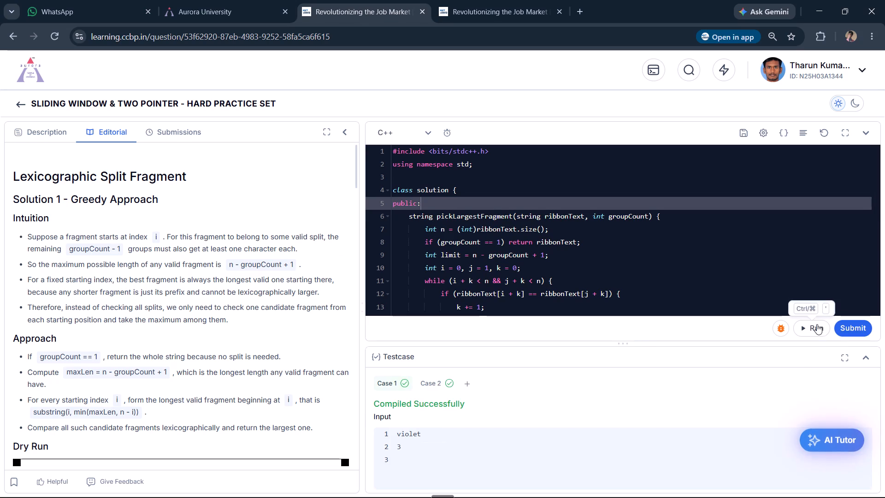
key("Print")
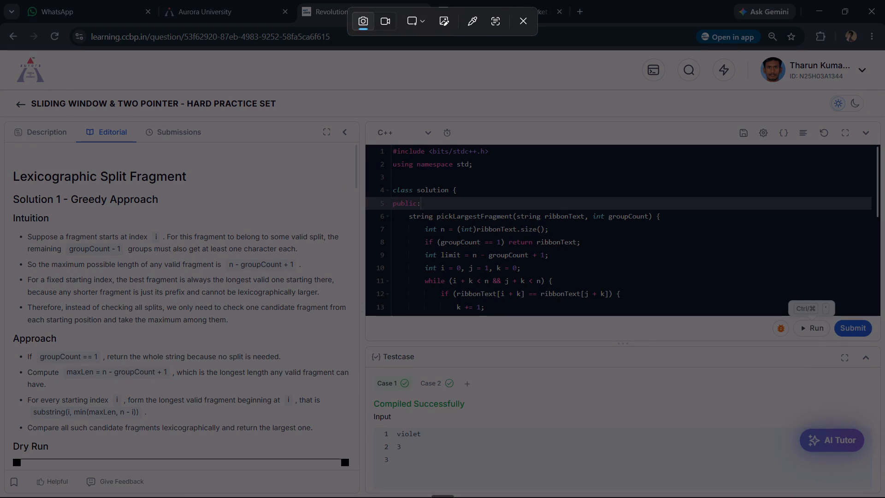
left_click_drag(0, 48, 884, 497)
key("alt+Tab")
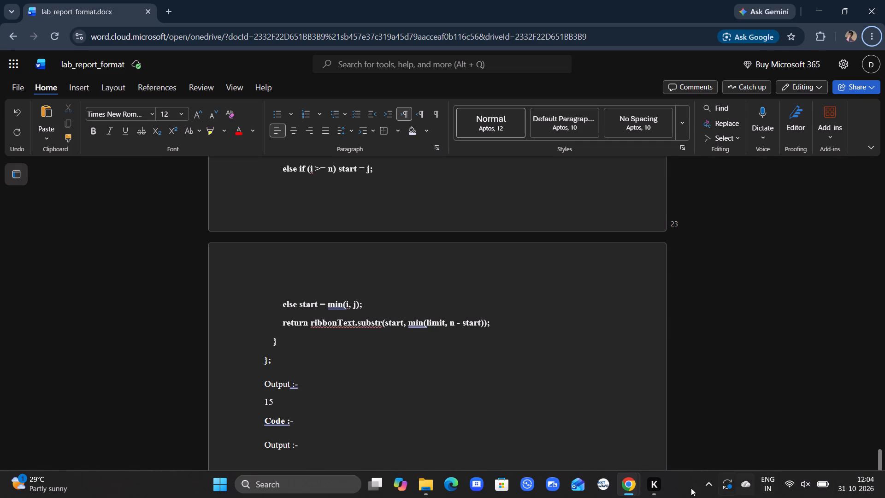
left_click(320, 381)
key("ctrl+v")
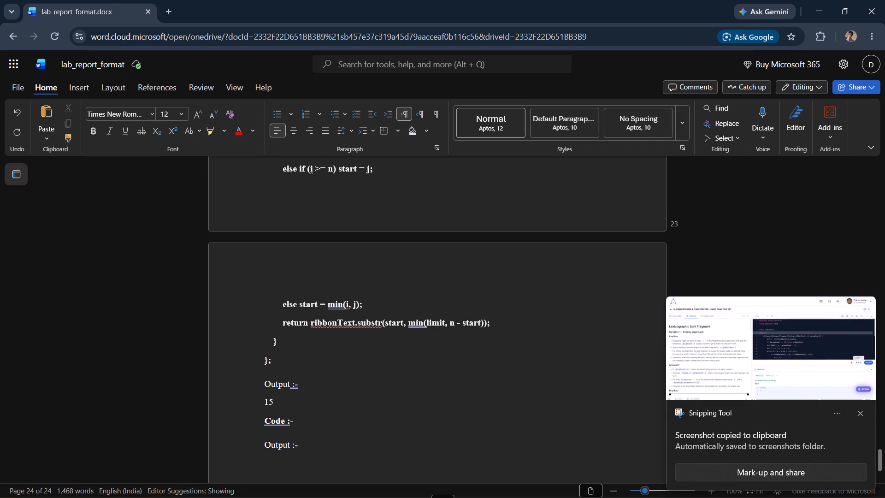
Add two spaces after the number 15 in the report.
scroll(339, 430, "down", 1)
left_click(329, 415)
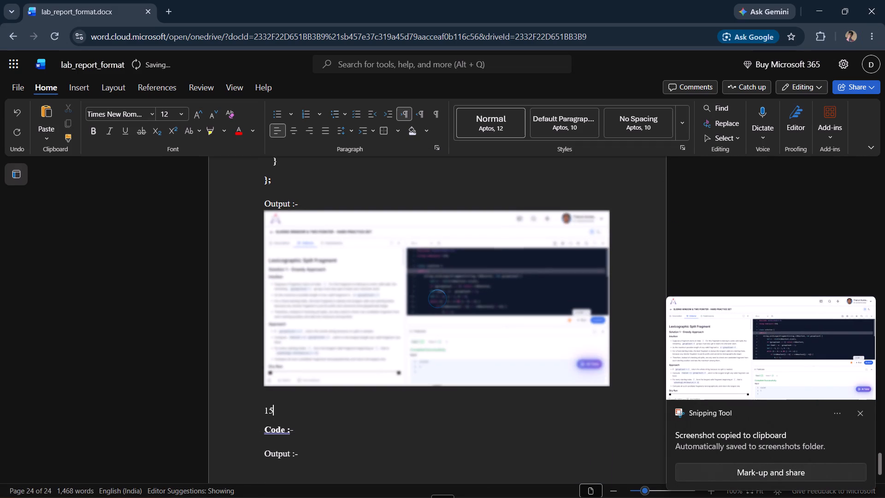
key("space")
key("space")
Return to the Hard Practice Set question list and open the editorial of Maximum Power Score of a Fixed Segment.
key("alt+Tab")
left_click_drag(326, 409, 320, 362)
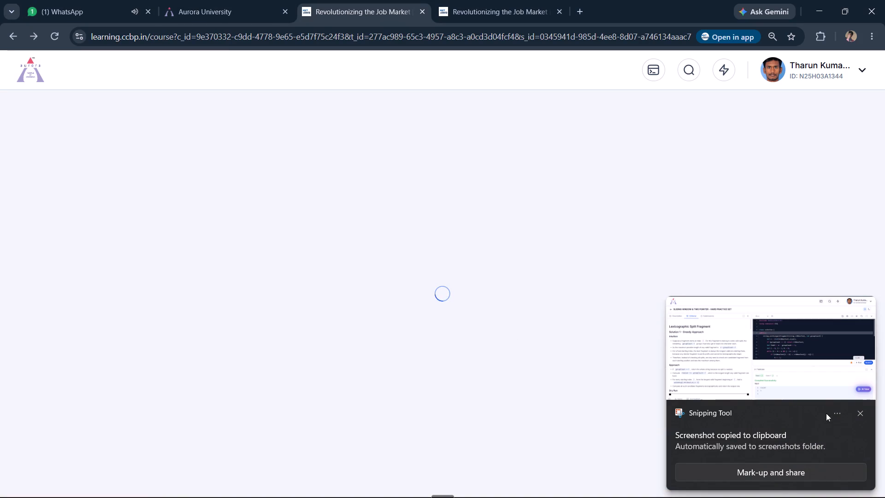
left_click(860, 415)
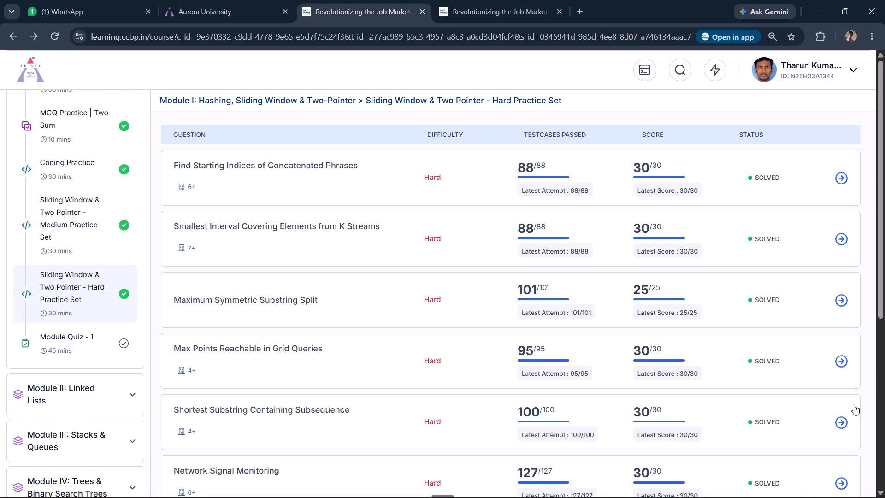
scroll(606, 399, "down", 5)
scroll(563, 322, "down", 2)
left_click(574, 429)
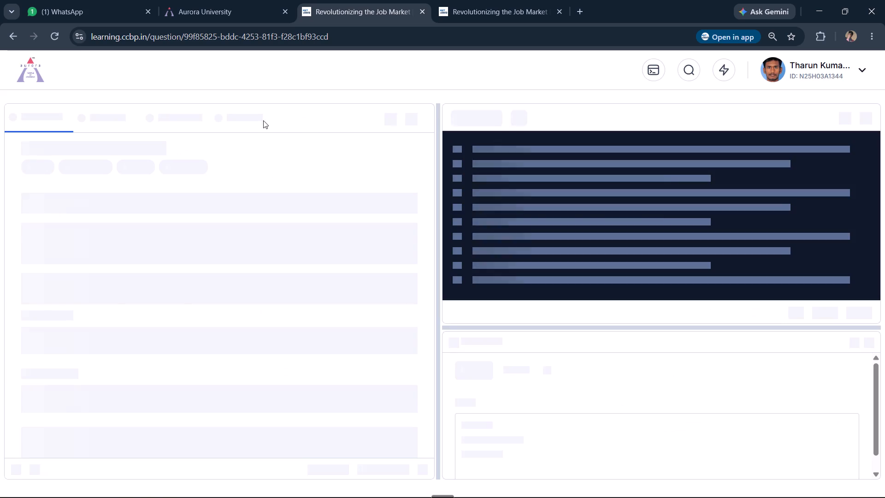
left_click(98, 136)
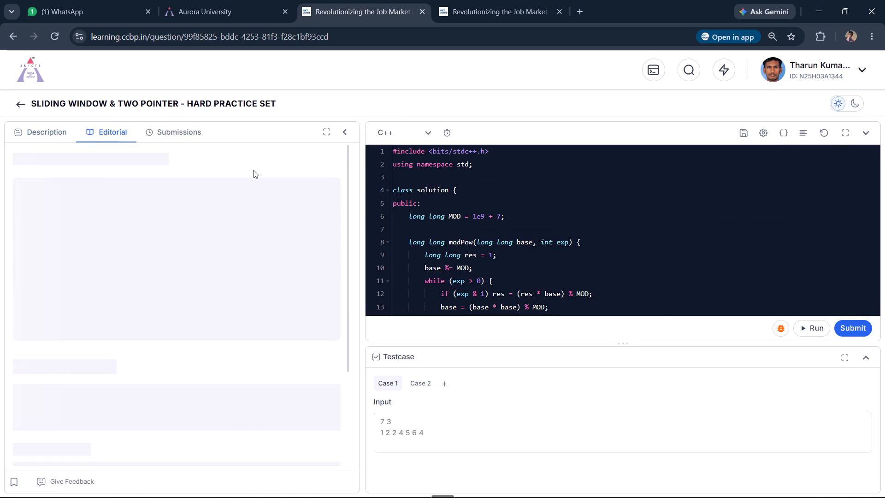
Copy the title Maximum Power Score of a Fixed Segment into the report after the number 15, removing the blank line beneath it.
left_click_drag(275, 178, 14, 175)
key("ctrl+c")
key("ctrl+c")
key("alt+Tab")
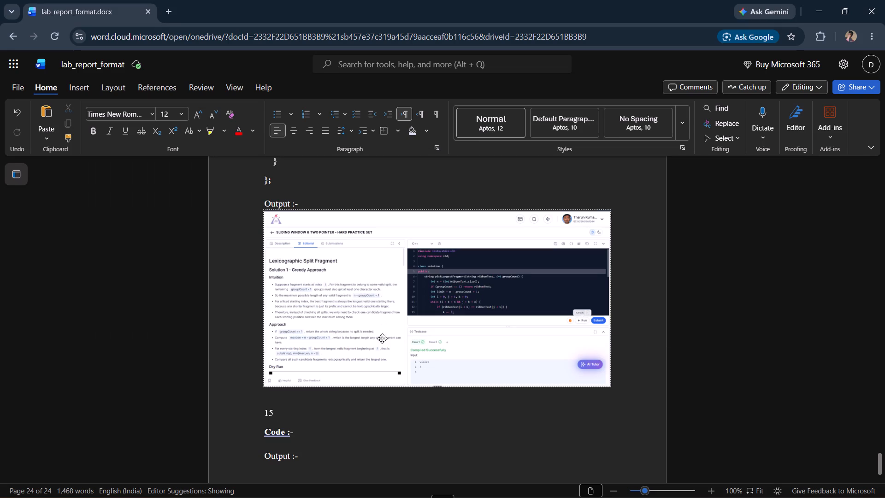
key("ctrl+v")
key("BackSpace")
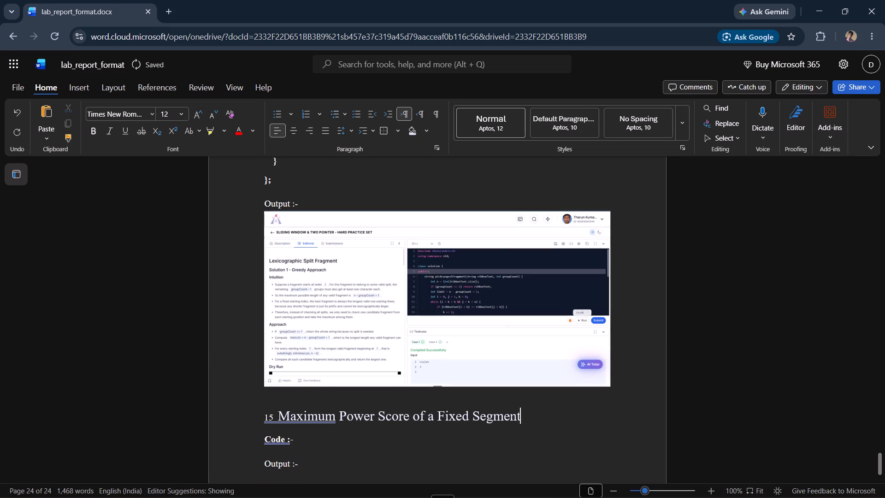
Copy the complete C++ solution of Maximum Power Score of a Fixed Segment and paste it after item 15's Code label.
left_click(314, 444)
key("alt+Tab")
left_click(486, 225)
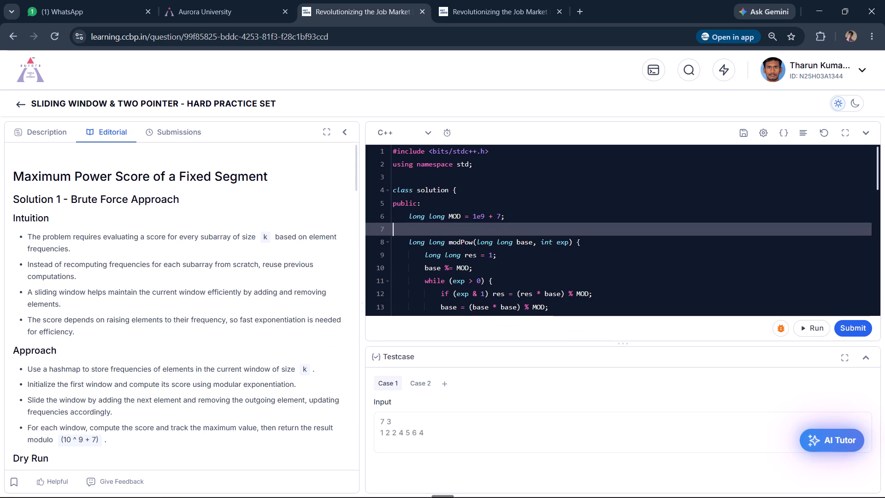
key("ctrl+a")
key("ctrl+c")
key("ctrl+c")
left_click(486, 225)
key("alt+Tab")
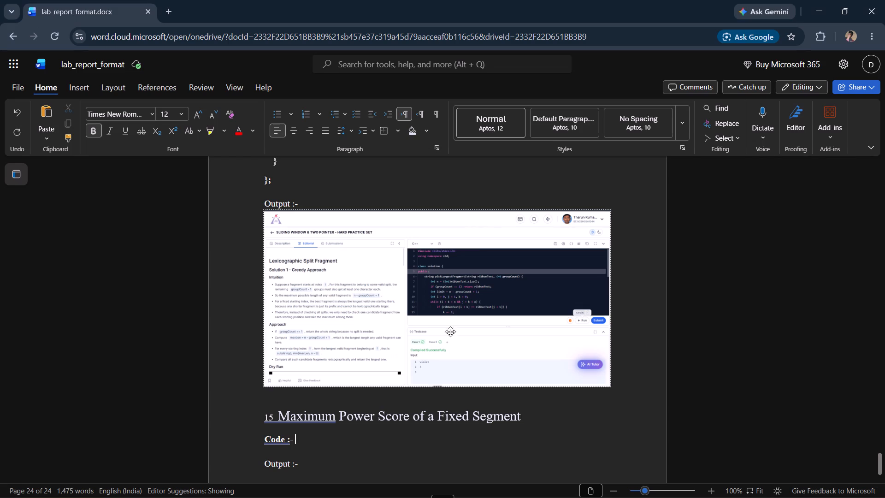
key("ctrl+v")
Run the Maximum Power Score of a Fixed Segment solution, capture the page with its result, and paste the screenshot under item 15's Output label.
key("alt+Tab")
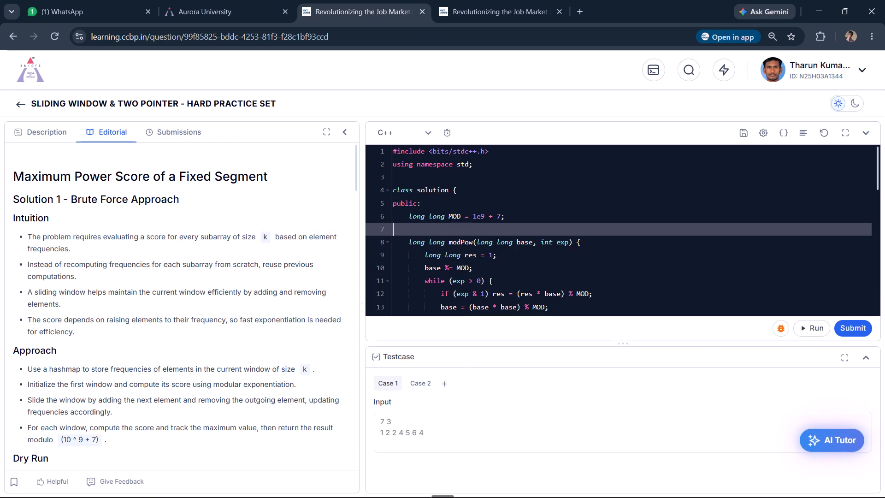
left_click(820, 332)
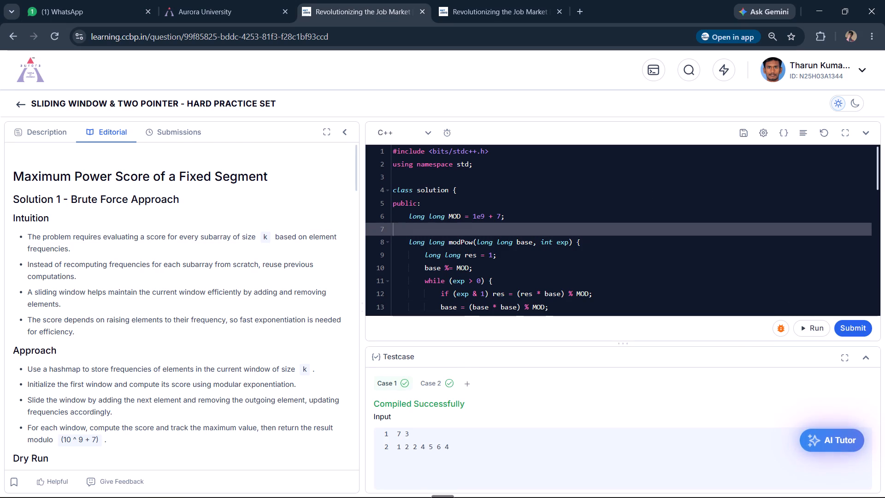
key("Print")
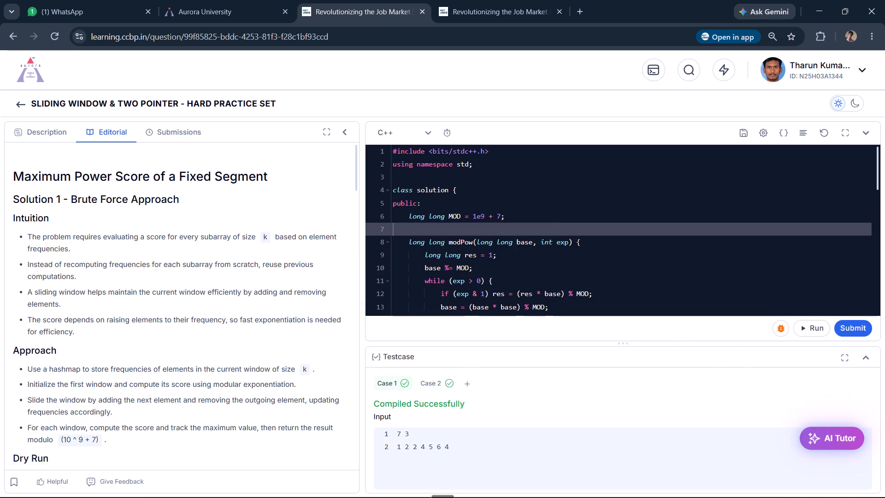
left_click_drag(0, 50, 884, 497)
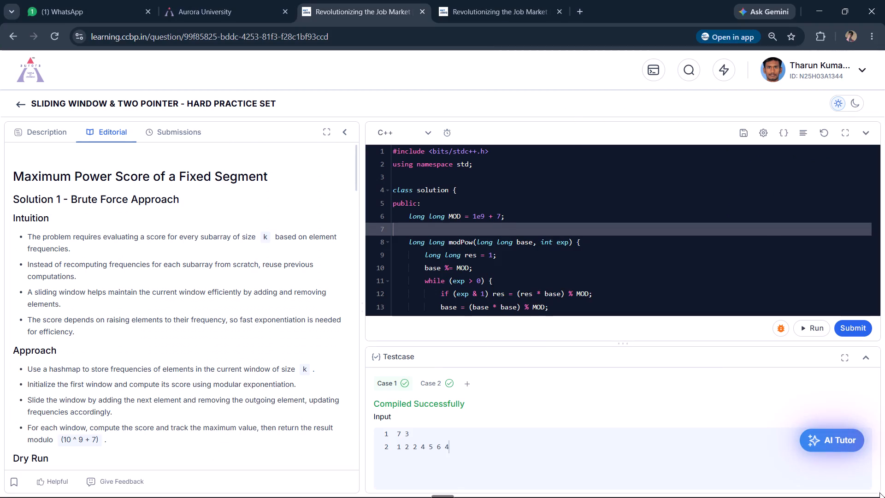
key("alt+Tab")
left_click(367, 466)
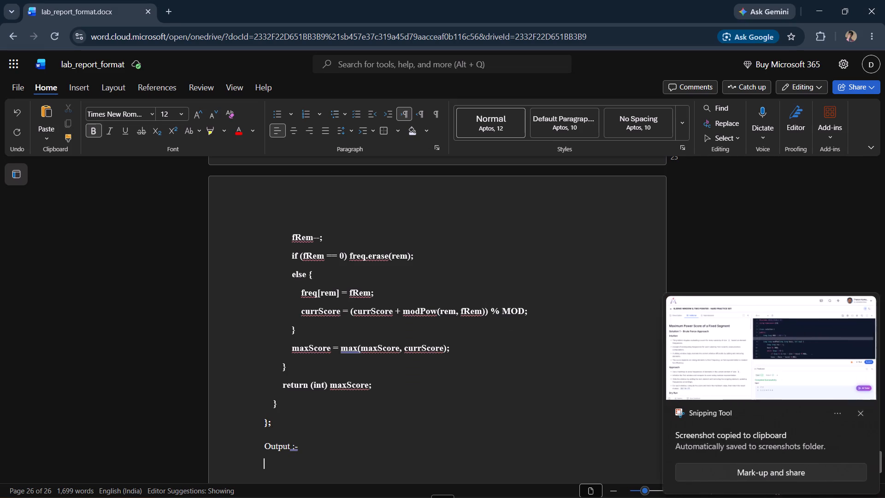
key("ctrl+v")
Remove the bold formatting from all of item 15's pasted code, from the #include line through the final closing brace.
scroll(424, 409, "up", 2)
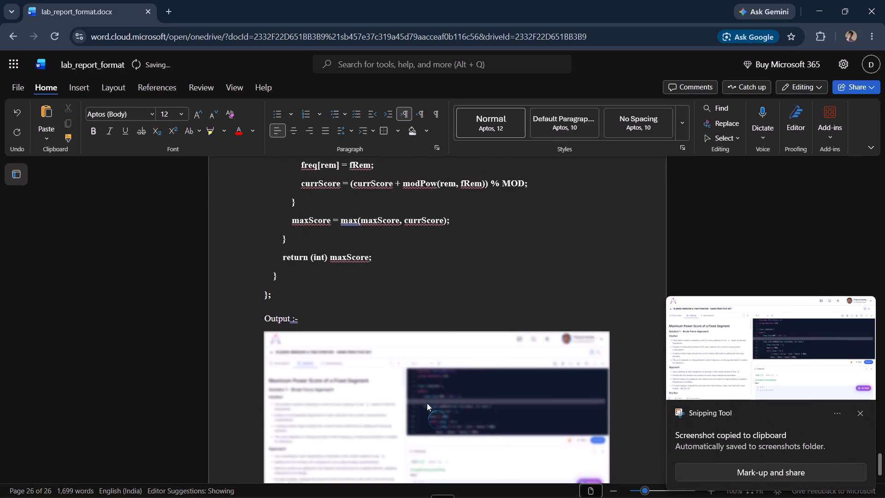
scroll(427, 403, "up", 7)
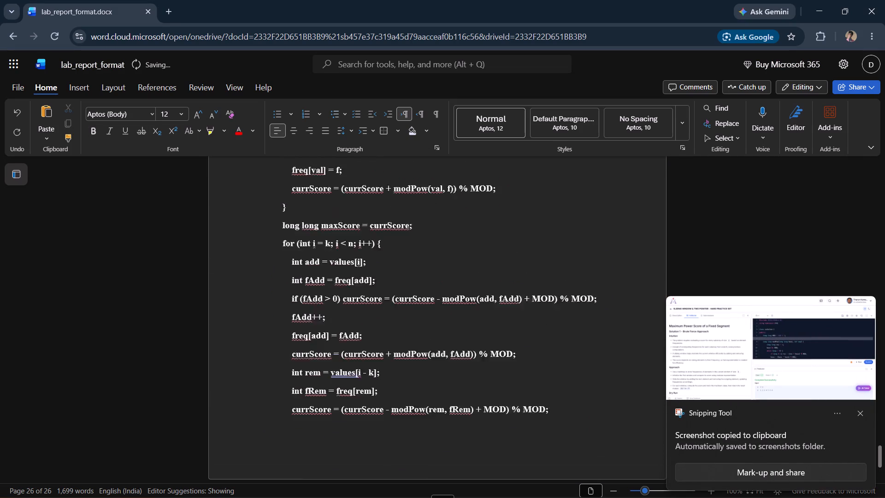
scroll(427, 403, "up", 2)
scroll(427, 403, "down", 7)
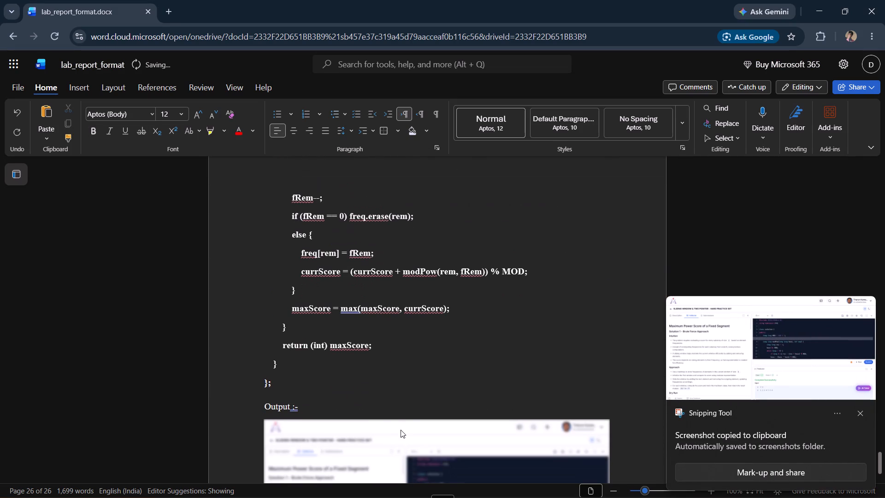
left_click_drag(286, 386, 278, 302)
scroll(278, 302, "up", 2)
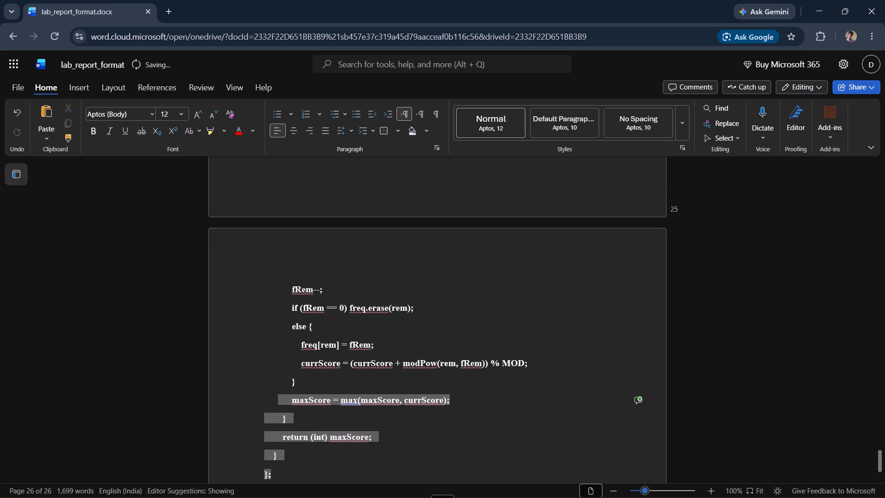
left_click_drag(278, 302, 288, 265)
scroll(318, 299, "up", 2)
scroll(288, 265, "up", 2)
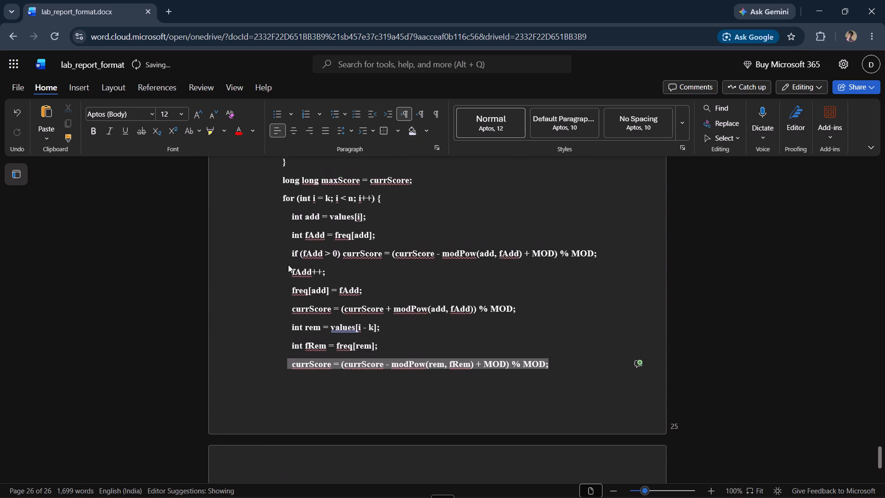
left_click_drag(288, 265, 301, 285)
scroll(331, 264, "up", 5)
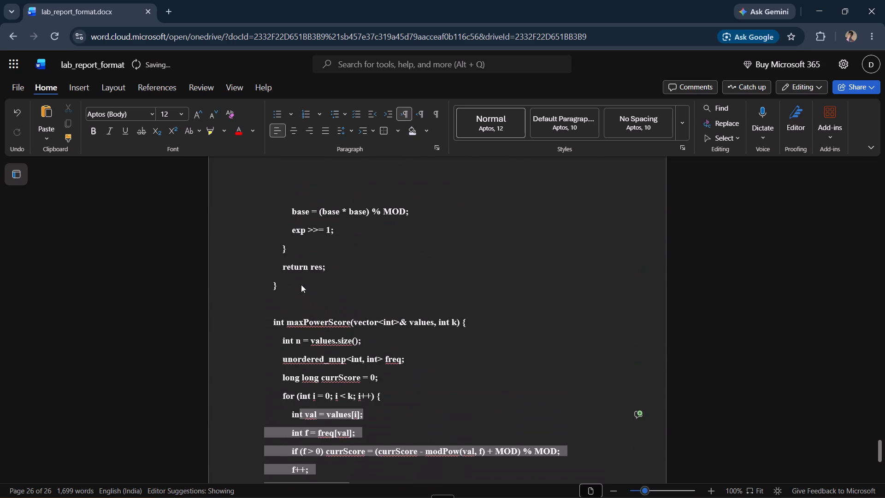
scroll(301, 285, "up", 1)
left_click_drag(301, 285, 288, 286)
scroll(289, 287, "up", 5)
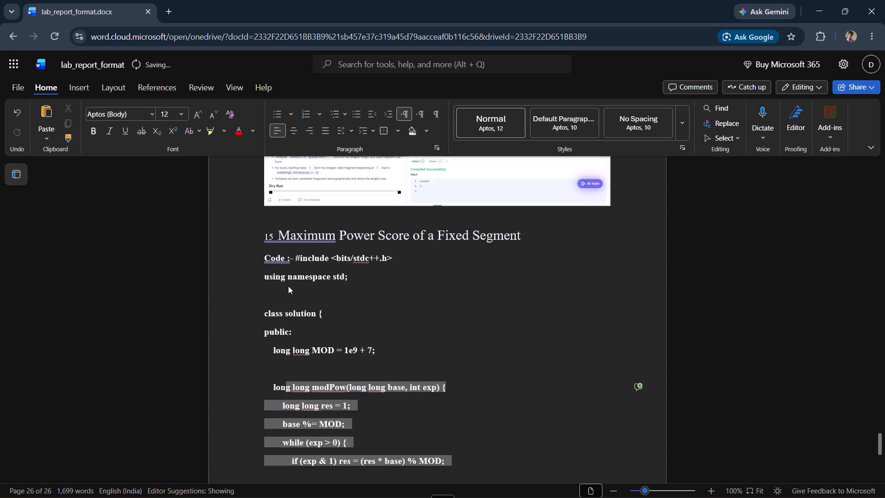
scroll(288, 286, "up", 1)
left_click_drag(288, 286, 287, 330)
scroll(270, 382, "down", 1)
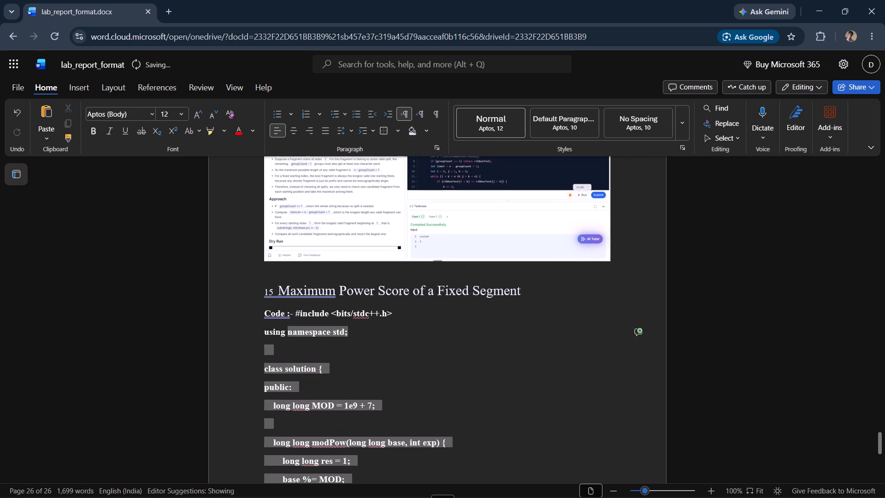
left_click_drag(287, 330, 297, 314)
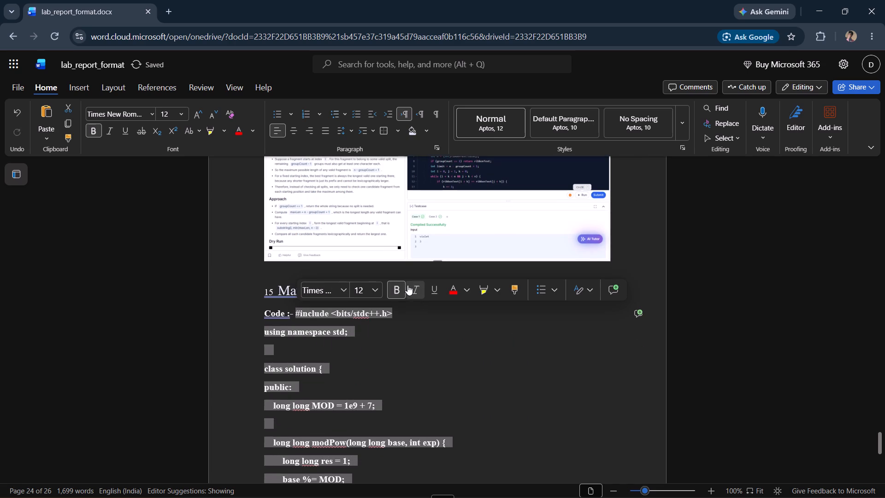
left_click(397, 285)
left_click(414, 334)
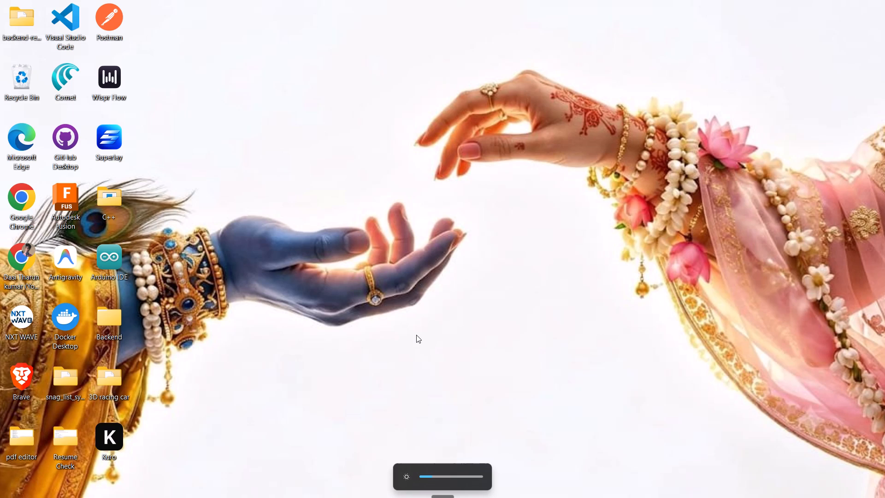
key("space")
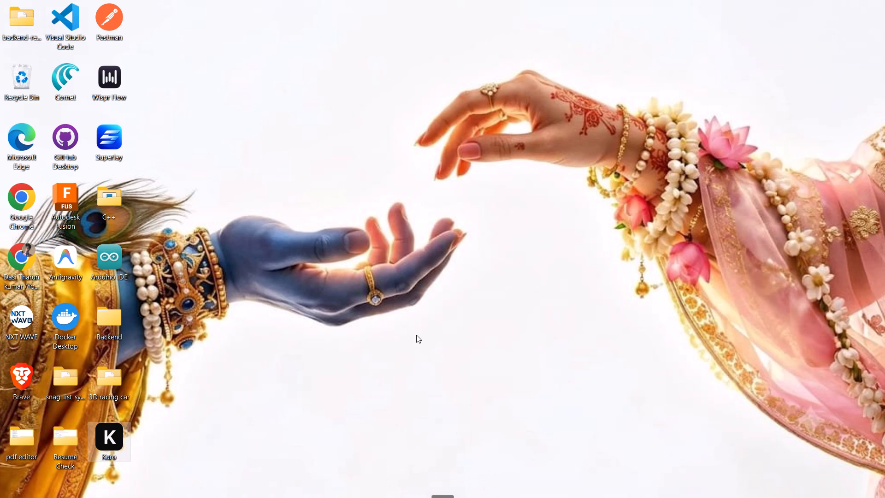
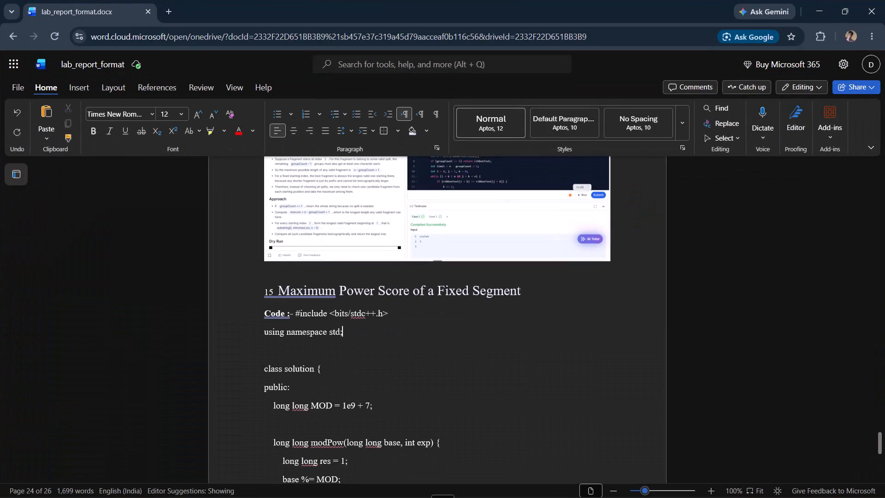
Remove the bold formatting from all of item 14's Lexicographic Split Fragment code, from the #include line through the final closing brace.
scroll(556, 350, "down", 2)
scroll(556, 350, "up", 5)
left_click_drag(278, 302, 276, 144)
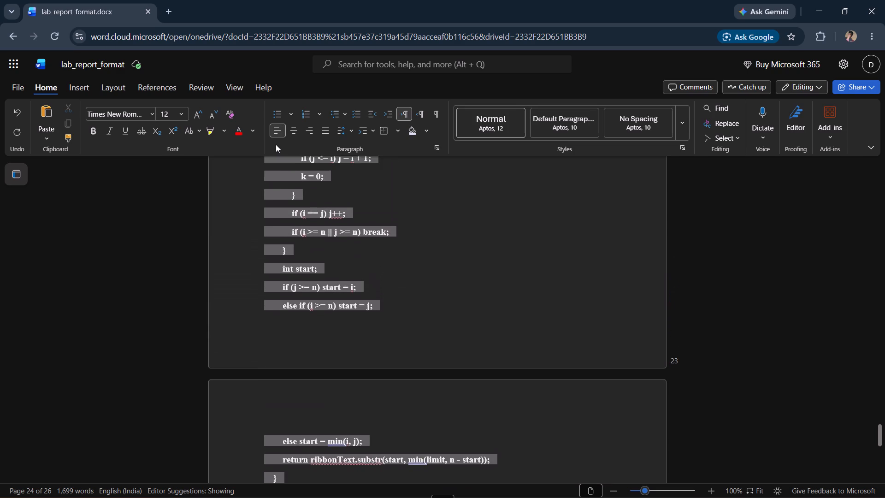
left_click_drag(276, 144, 274, 262)
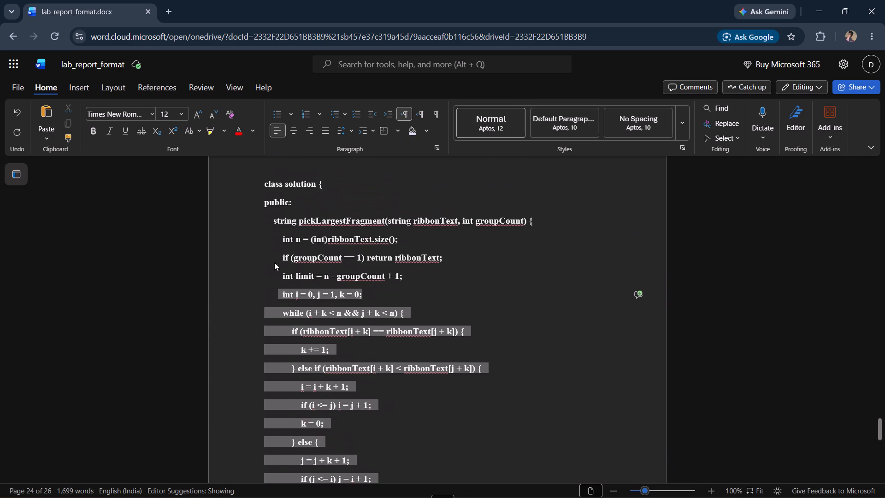
left_click_drag(274, 262, 262, 172)
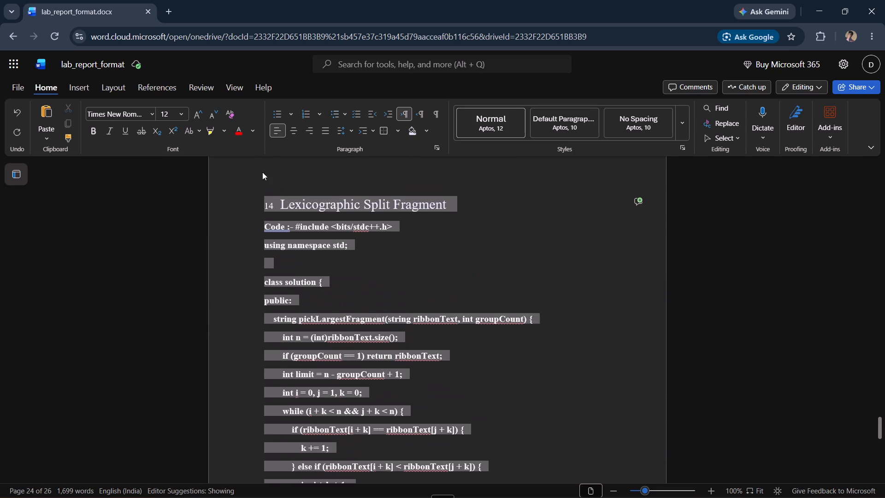
left_click_drag(262, 172, 294, 226)
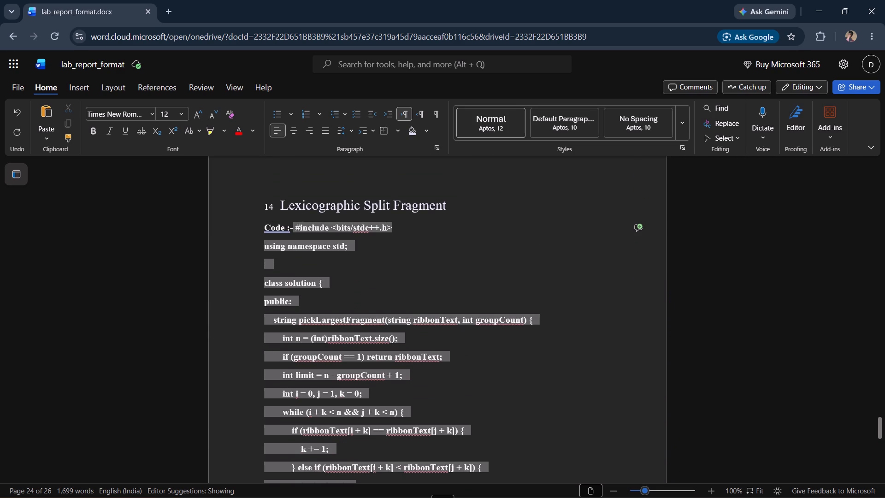
left_click_drag(294, 226, 294, 227)
left_click(395, 201)
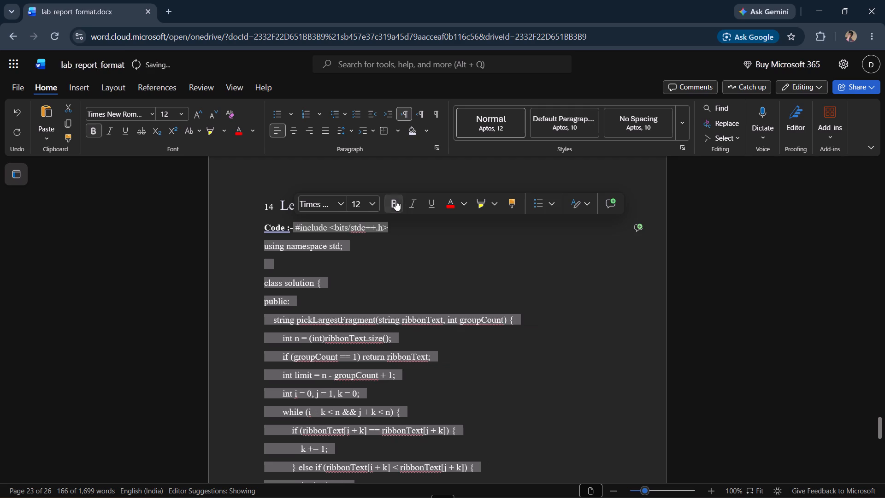
left_click(383, 249)
Remove the bold formatting from all of item 13's Lexicographic Split Fragment code, leaving its Code label bold.
scroll(383, 249, "up", 4)
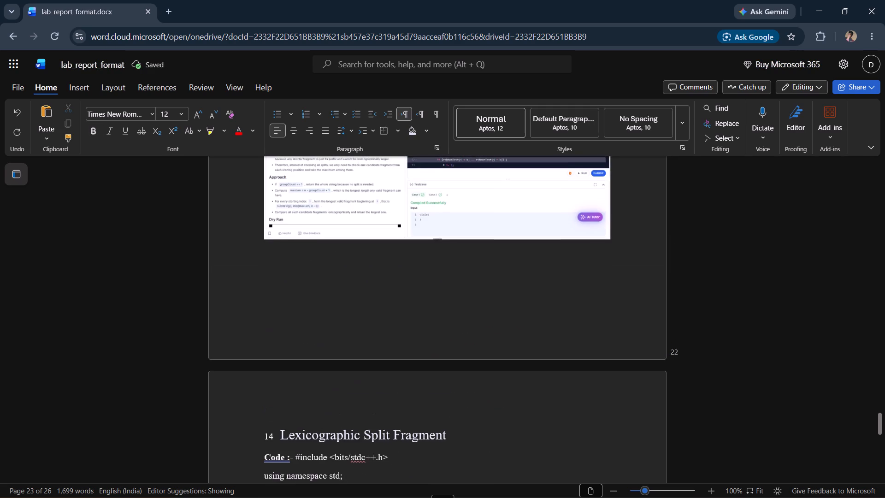
scroll(383, 249, "up", 4)
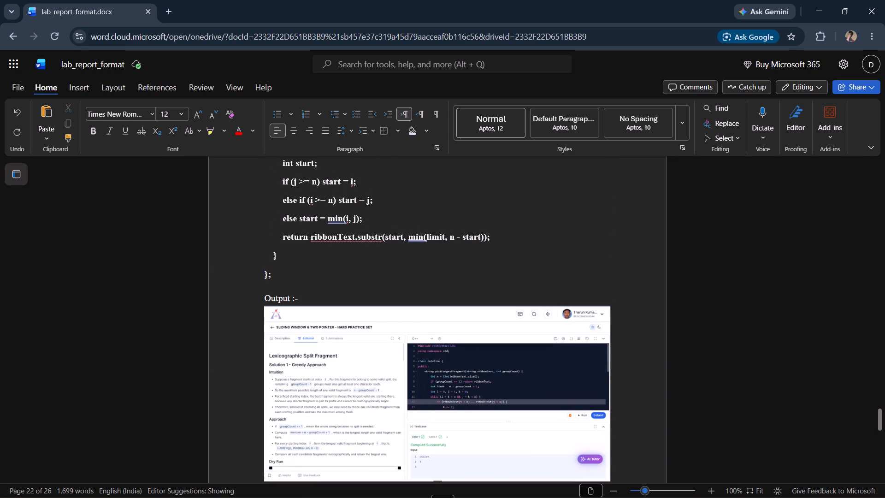
left_click_drag(281, 277, 266, 168)
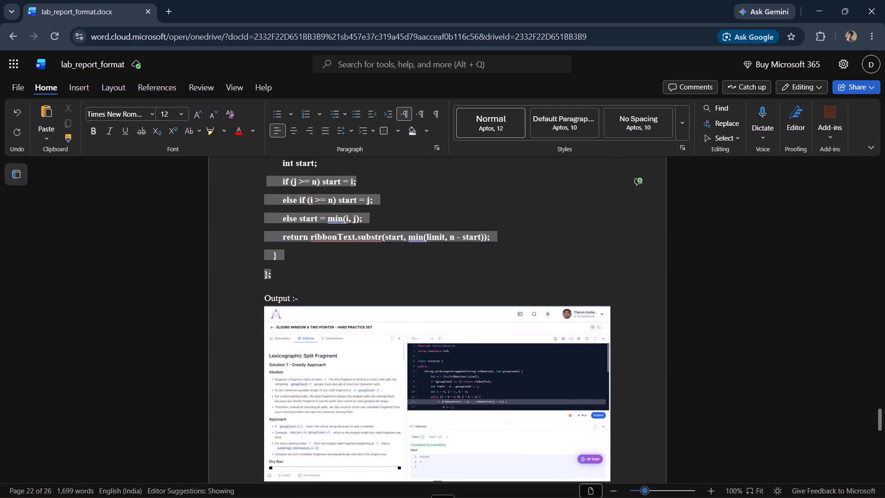
left_click_drag(266, 168, 265, 130)
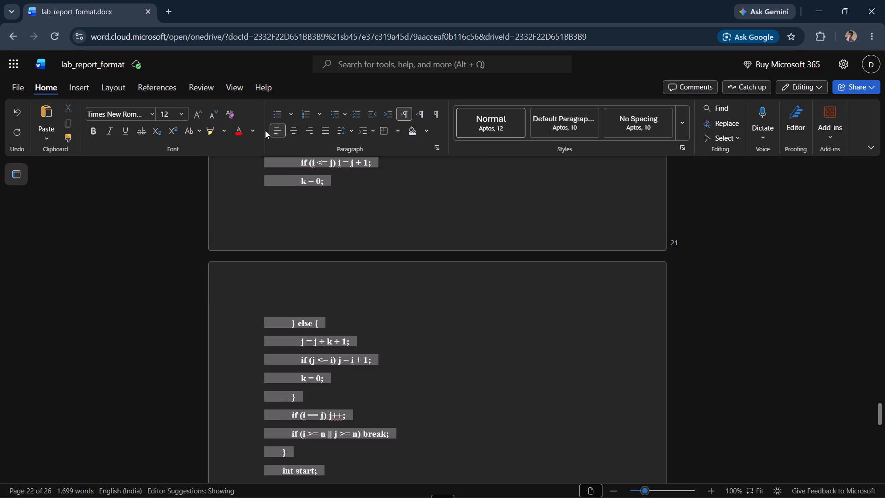
left_click_drag(265, 130, 308, 179)
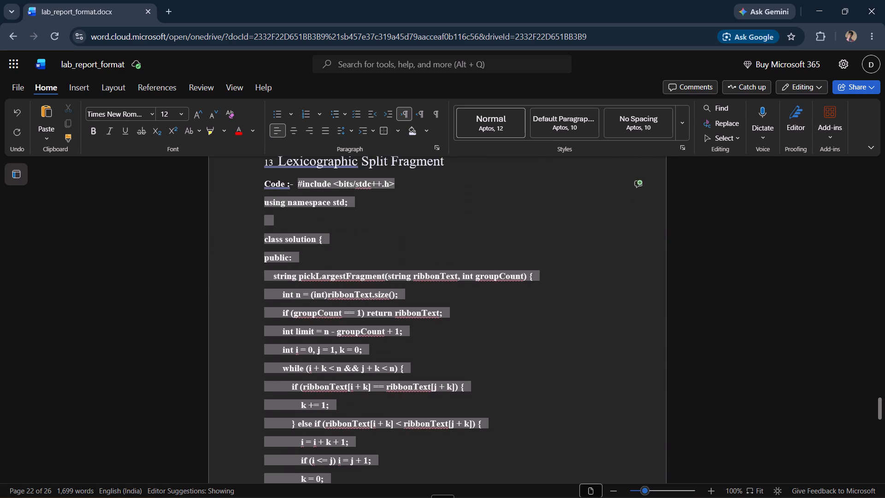
left_click_drag(308, 179, 299, 232)
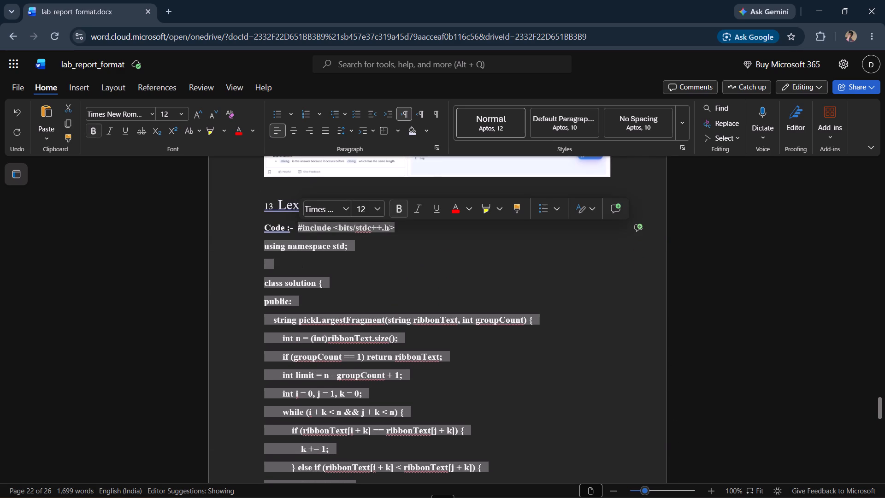
left_click(404, 210)
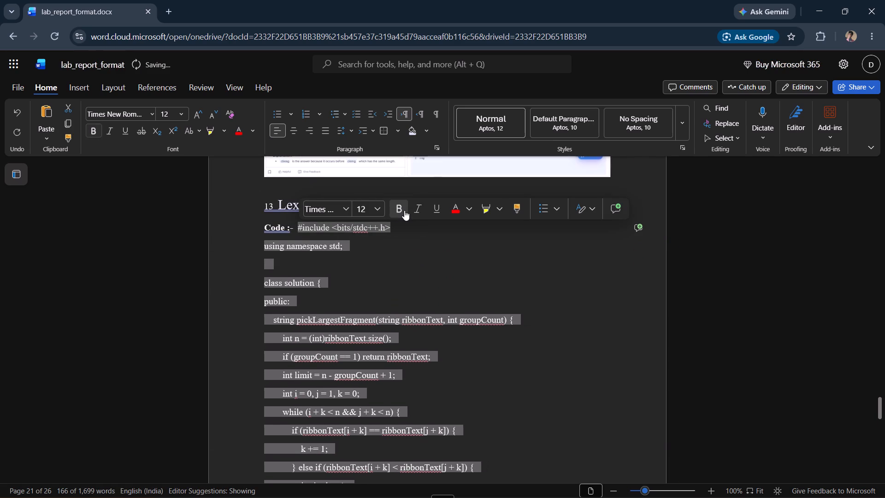
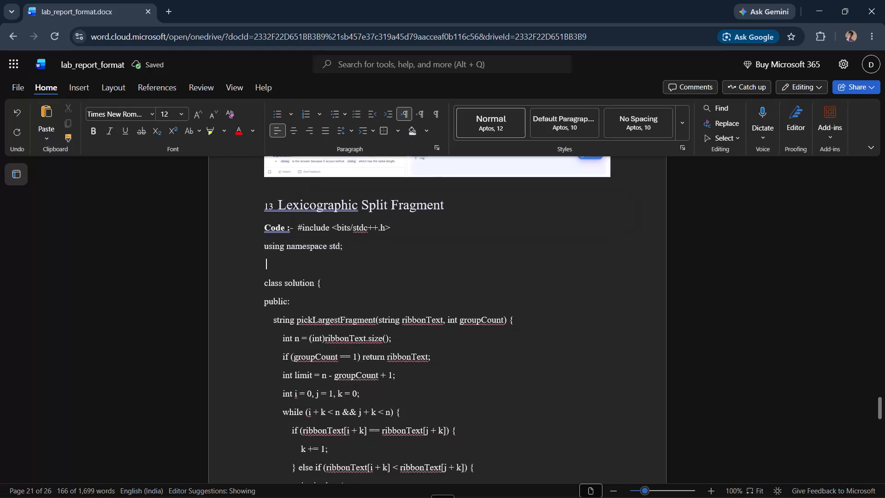
Remove the bold formatting from all of item 12's Shortest Substring Containing Subsequence code, from the #include line through the final closing brace.
scroll(427, 258, "up", 7)
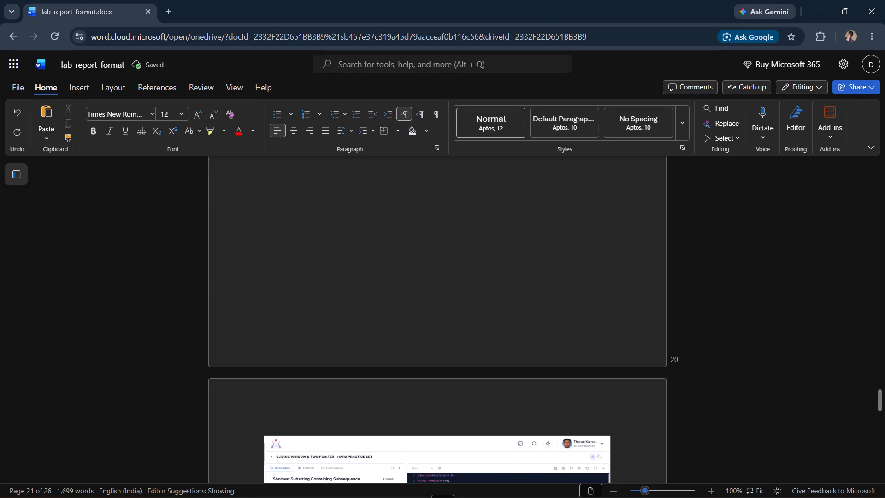
scroll(378, 273, "up", 3)
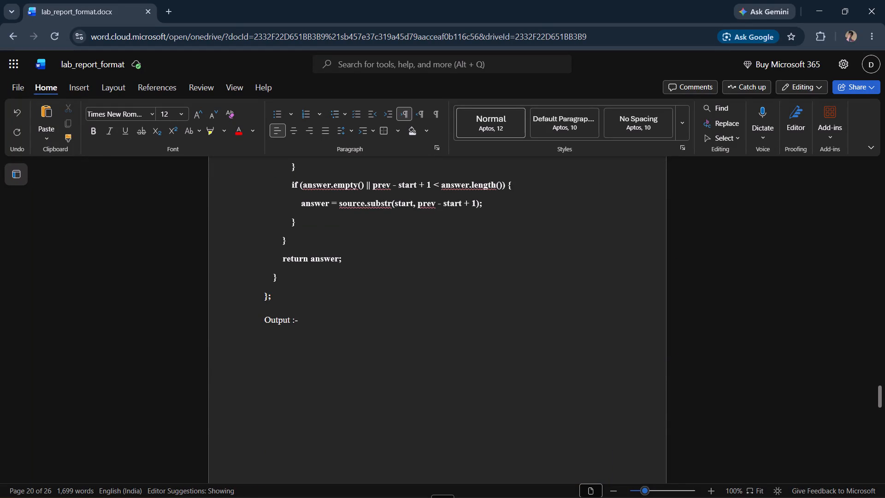
left_click_drag(284, 281, 276, 225)
scroll(276, 225, "up", 1)
left_click(287, 350)
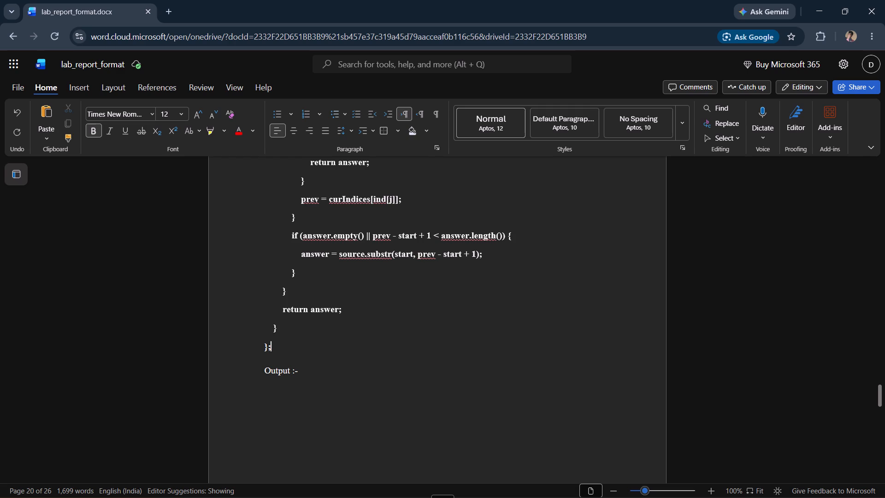
left_click_drag(293, 351, 309, 116)
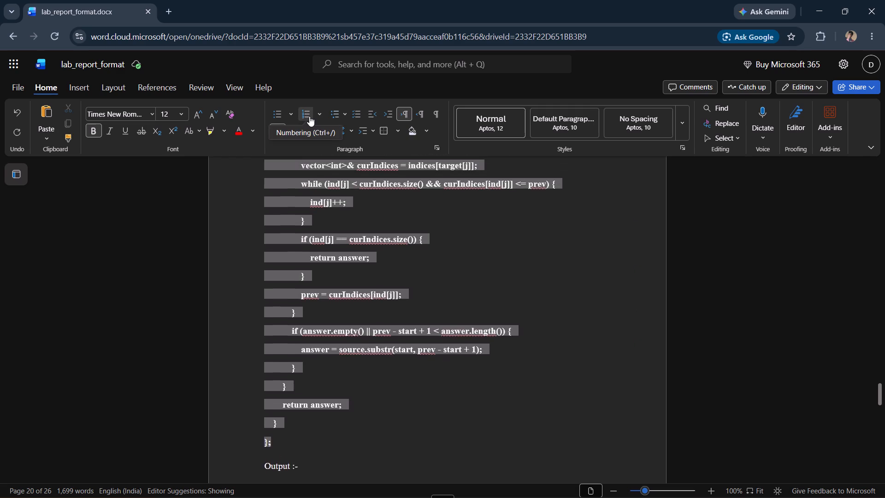
left_click_drag(309, 116, 293, 238)
scroll(293, 238, "up", 2)
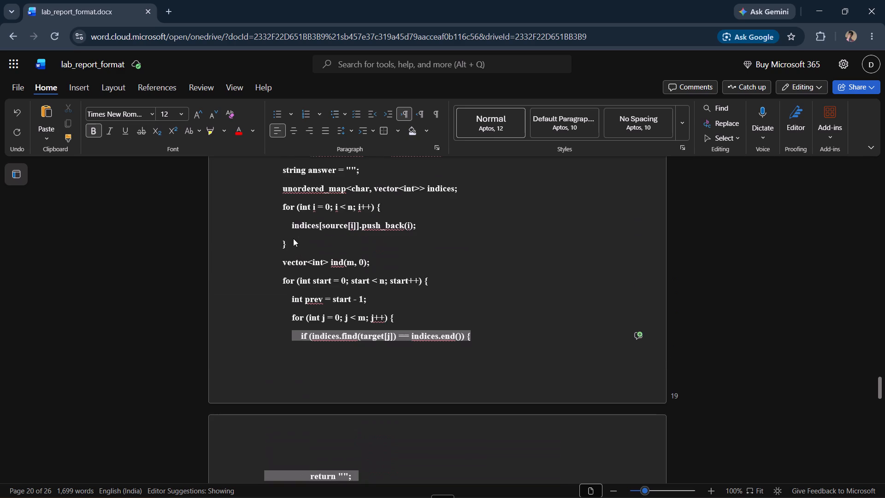
left_click_drag(293, 238, 272, 208)
scroll(293, 238, "up", 2)
scroll(293, 238, "down", 1)
scroll(271, 174, "up", 1)
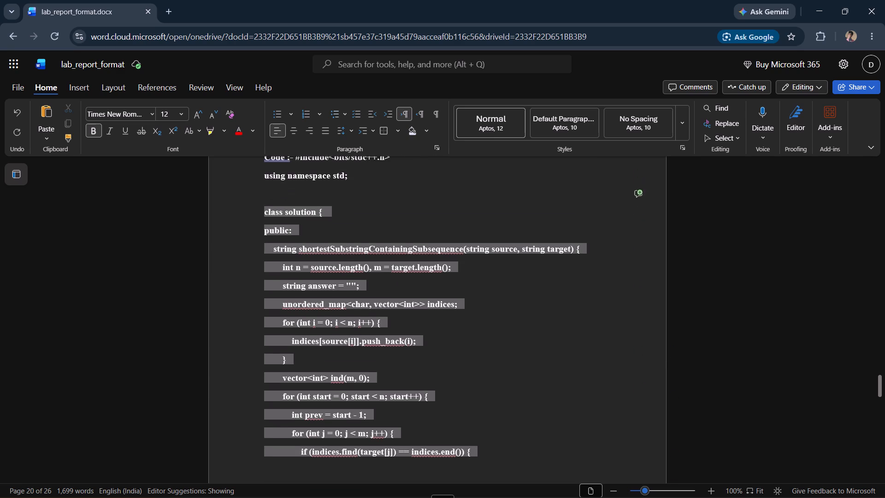
left_click_drag(272, 208, 302, 273)
scroll(272, 211, "up", 2)
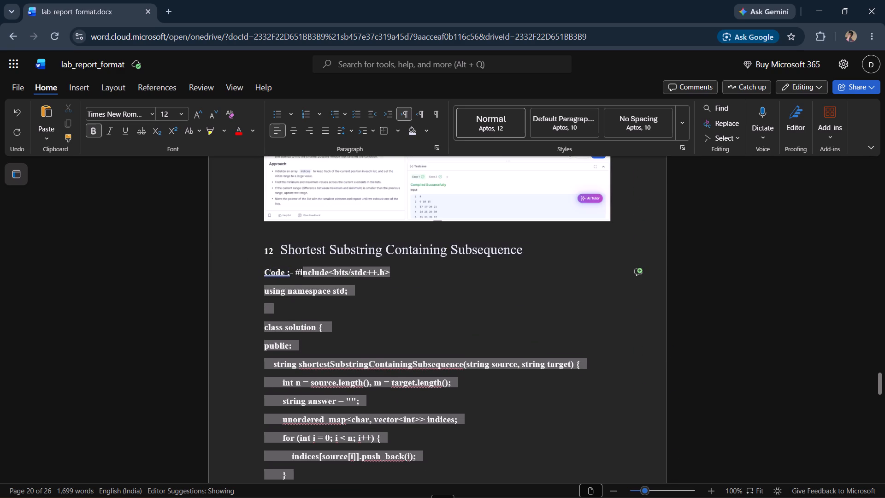
left_click_drag(302, 273, 297, 270)
left_click(401, 251)
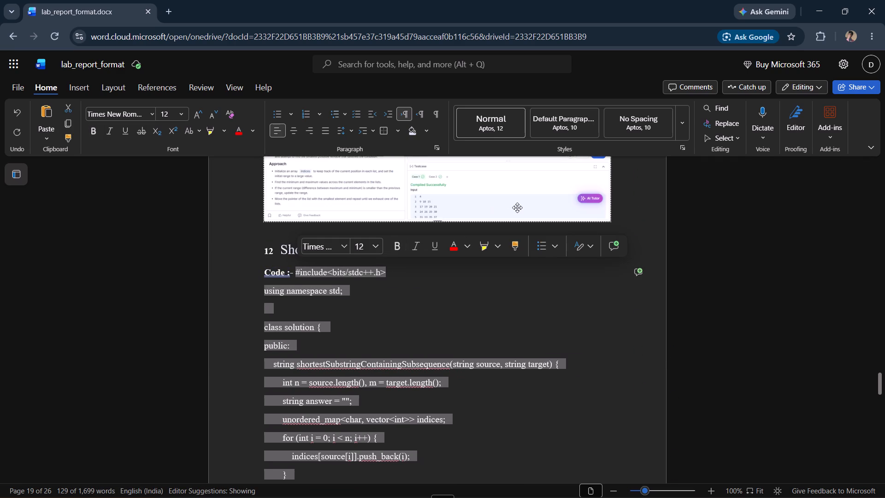
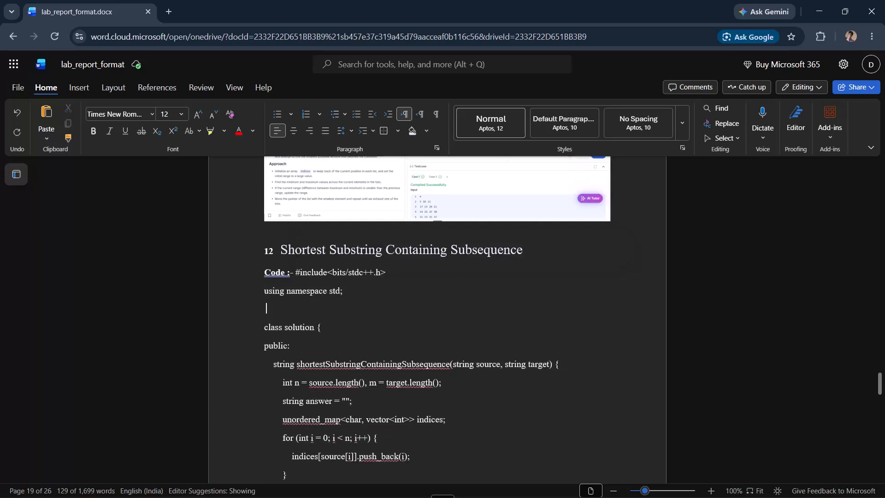
Remove bold from item 11's Smallest Interval Covering Elements from K Streams code, from the class line through the final closing brace.
scroll(459, 308, "up", 6)
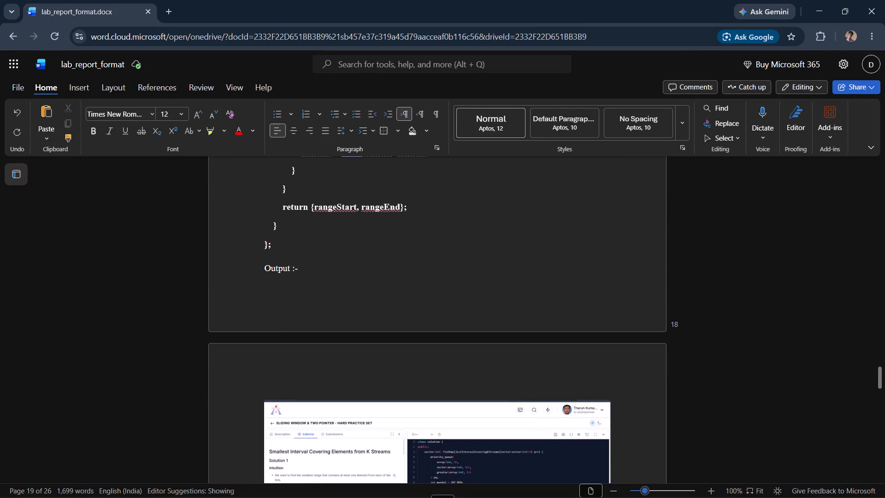
scroll(418, 304, "up", 1)
scroll(345, 284, "up", 1)
left_click_drag(294, 307, 304, 231)
scroll(304, 231, "up", 1)
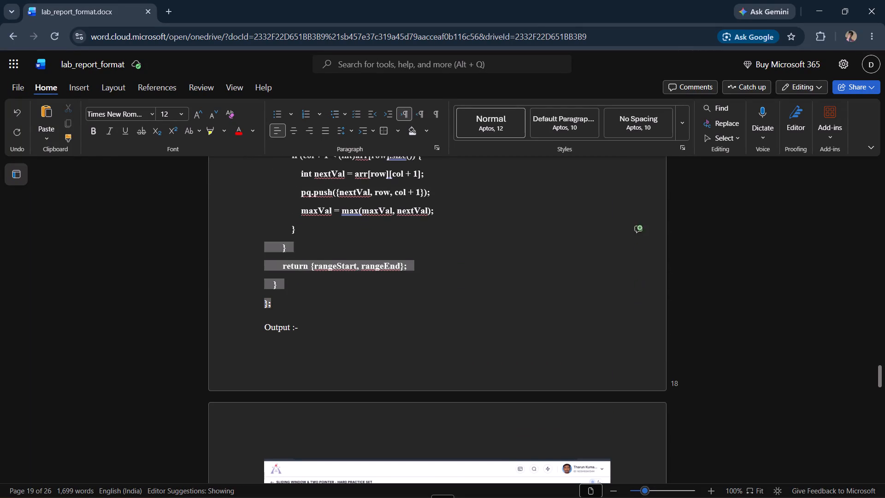
scroll(304, 231, "up", 1)
left_click_drag(304, 231, 301, 214)
scroll(301, 244, "up", 5)
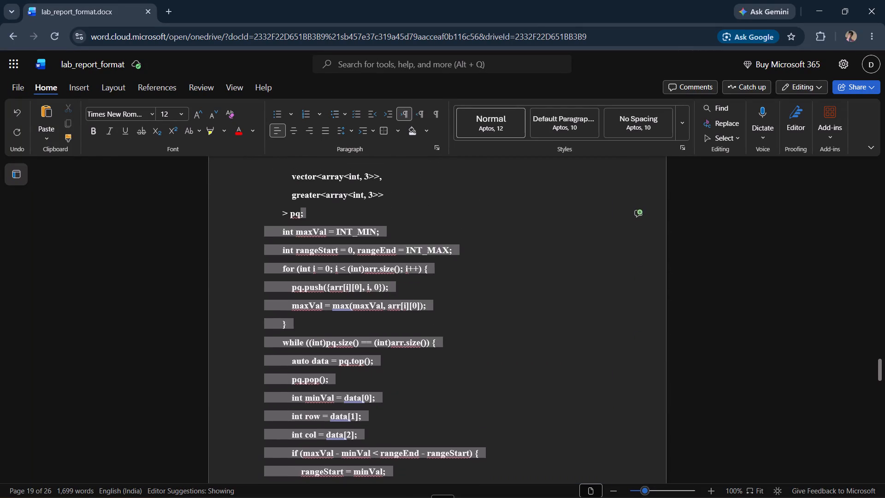
left_click_drag(301, 214, 298, 223)
scroll(299, 223, "up", 2)
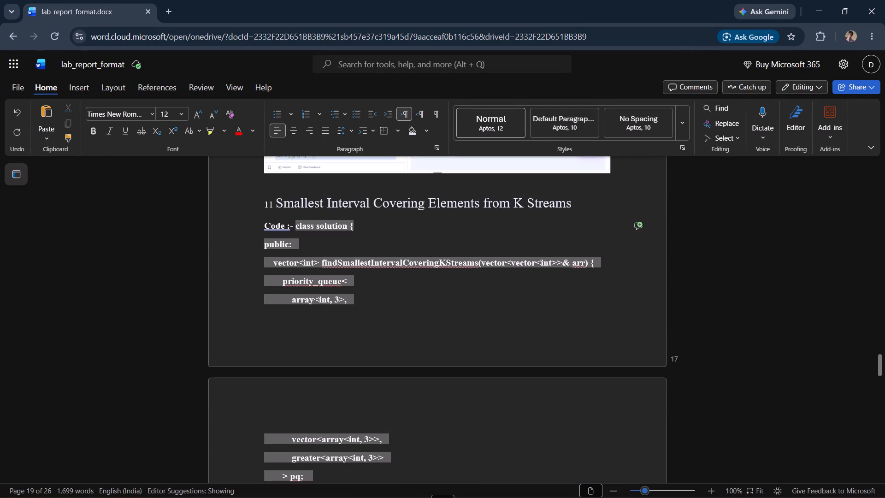
left_click_drag(298, 223, 299, 223)
left_click(402, 190)
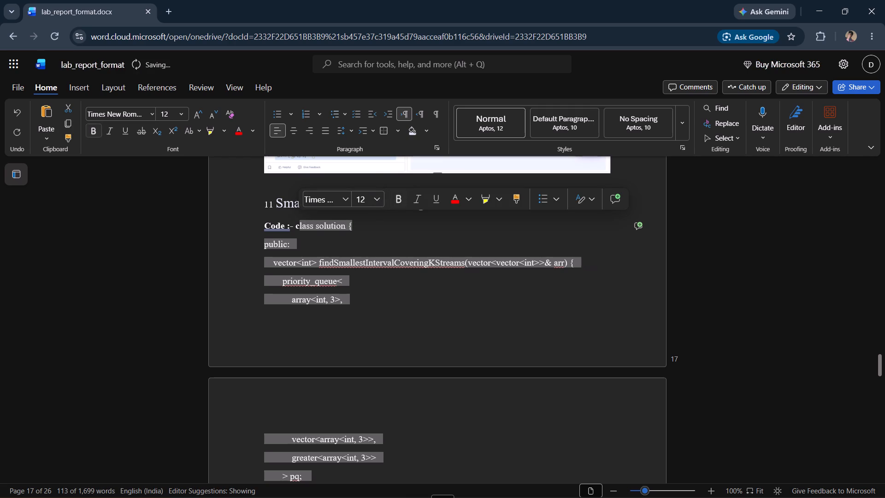
Clear the leftover bold at the start of item 11's "class solution {" line, keeping the Code label bold.
left_click(300, 228)
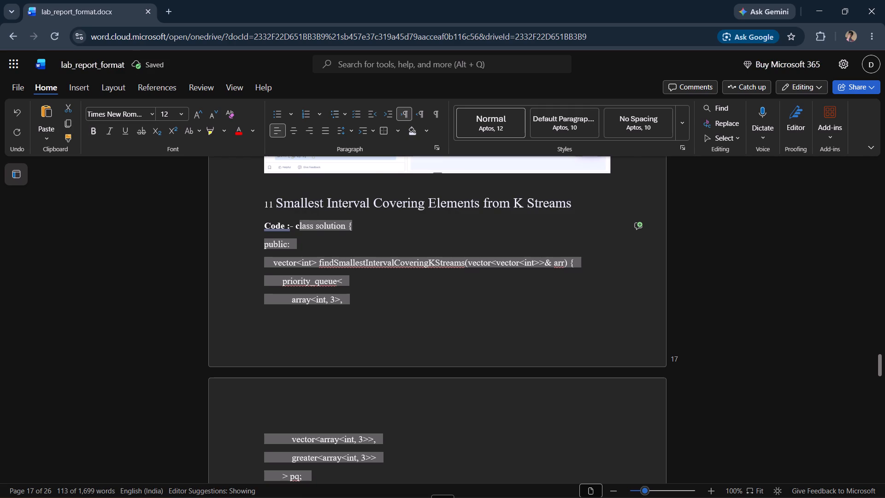
left_click(302, 225)
left_click_drag(303, 229, 297, 223)
double_click(395, 195)
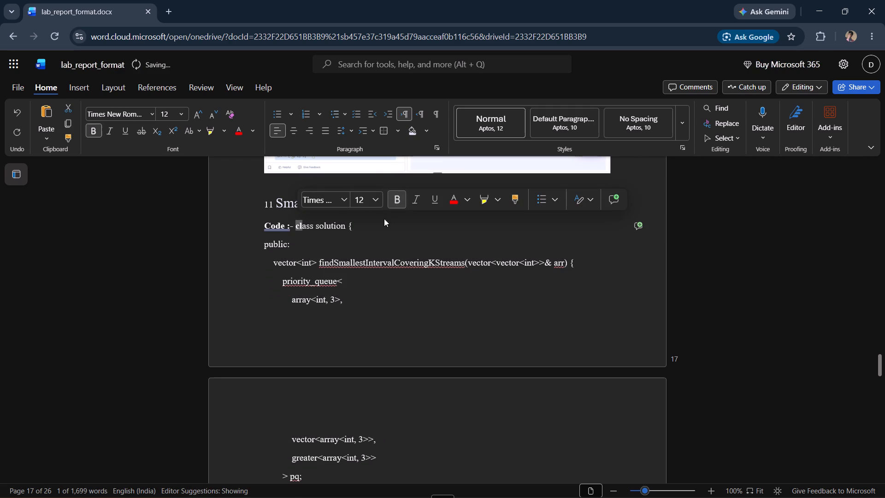
left_click(379, 224)
left_click_drag(367, 221, 302, 223)
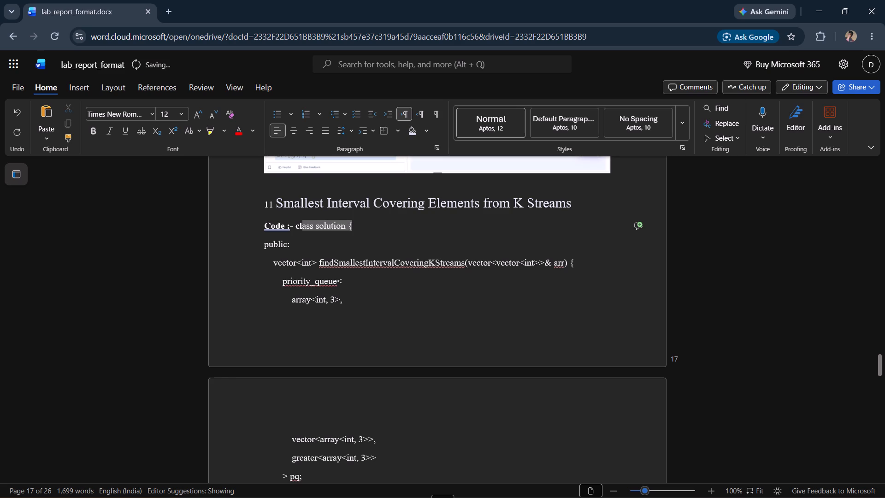
left_click_drag(302, 223, 297, 223)
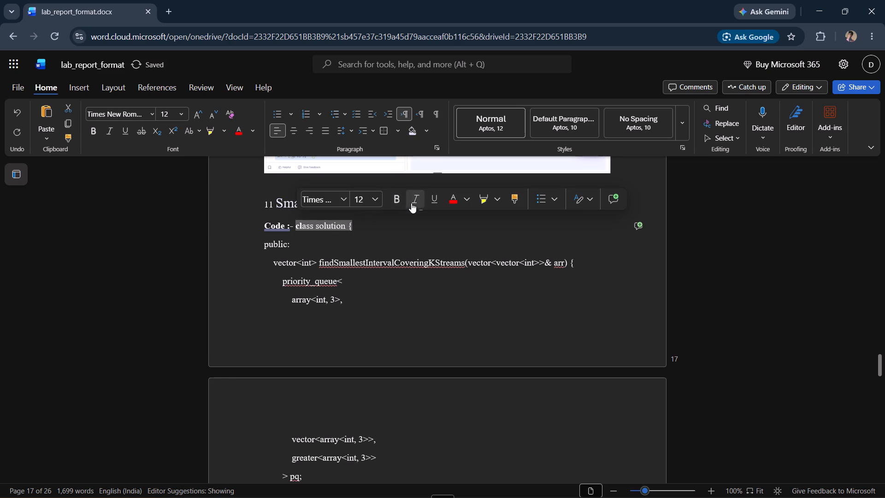
left_click(400, 200)
left_click(400, 200)
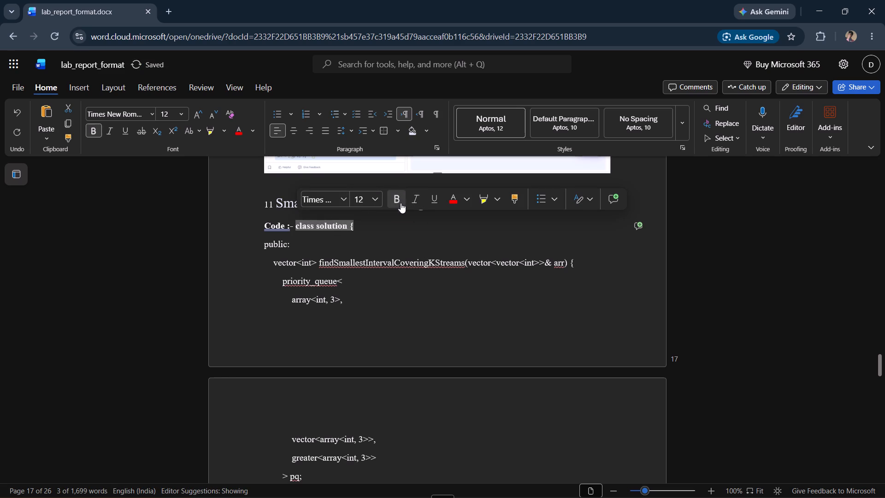
left_click(398, 197)
left_click(385, 226)
Remove bold from all of item 10's Longest Sub-Array with Sum K code, from the #include line through the final closing brace.
scroll(382, 230, "up", 1)
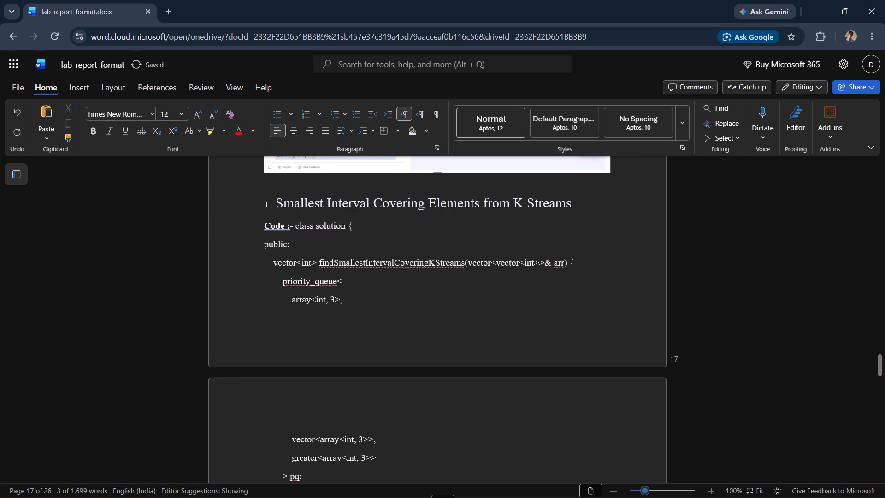
scroll(381, 230, "up", 4)
left_click_drag(281, 274, 274, 258)
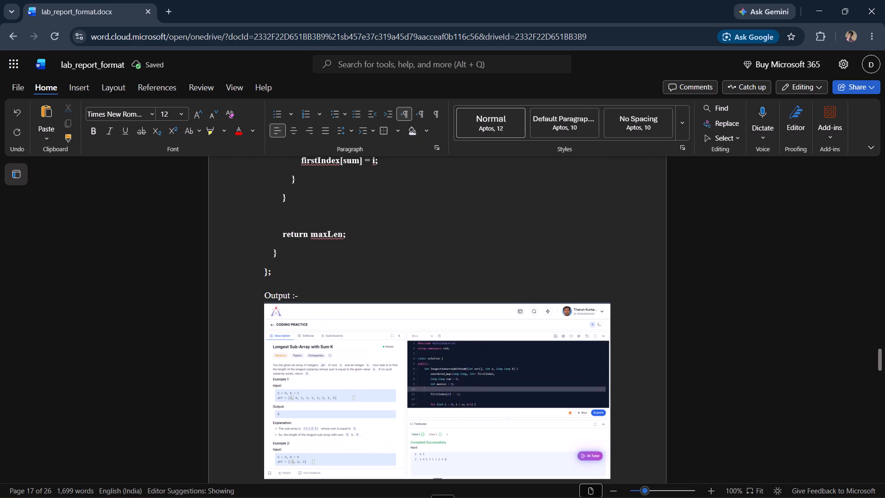
left_click_drag(274, 258, 300, 191)
scroll(286, 194, "up", 5)
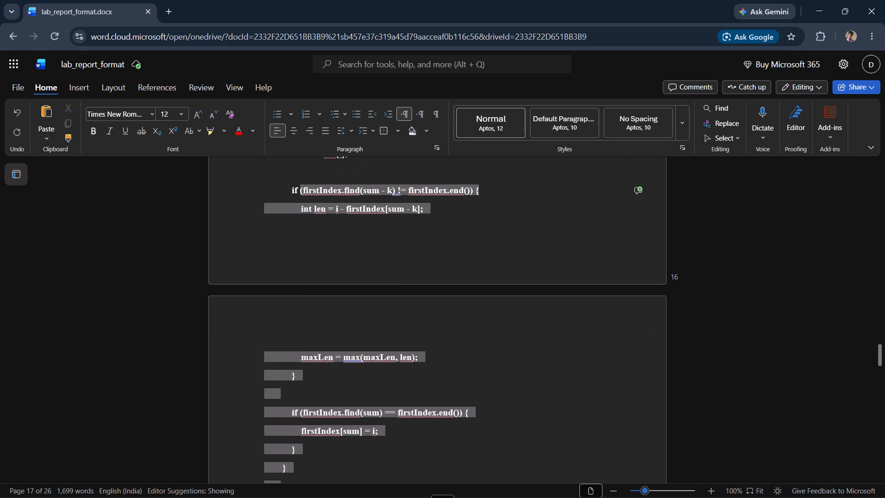
left_click_drag(300, 191, 257, 212)
scroll(300, 191, "up", 4)
scroll(257, 212, "up", 1)
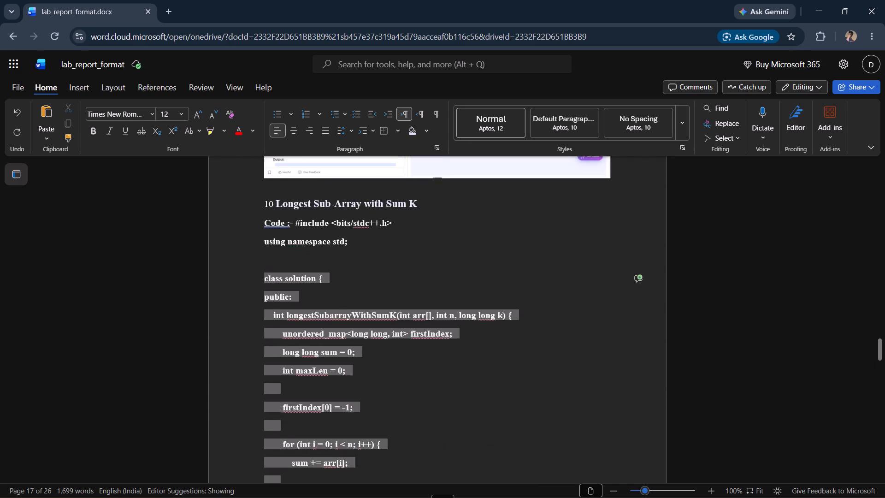
scroll(257, 212, "up", 1)
left_click_drag(257, 212, 295, 255)
left_click(392, 233)
left_click(389, 269)
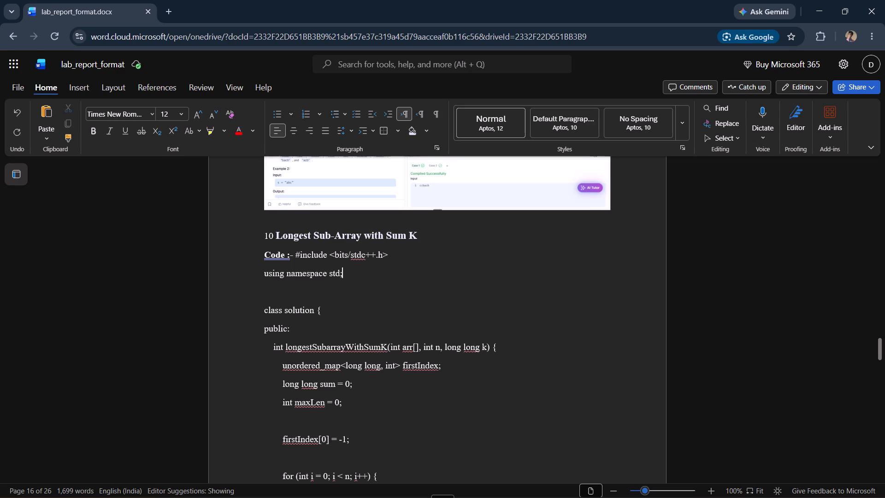
Remove bold from all of item 9's Substrings with All Three Characters code, from the #include line through the final closing brace.
scroll(438, 267, "up", 4)
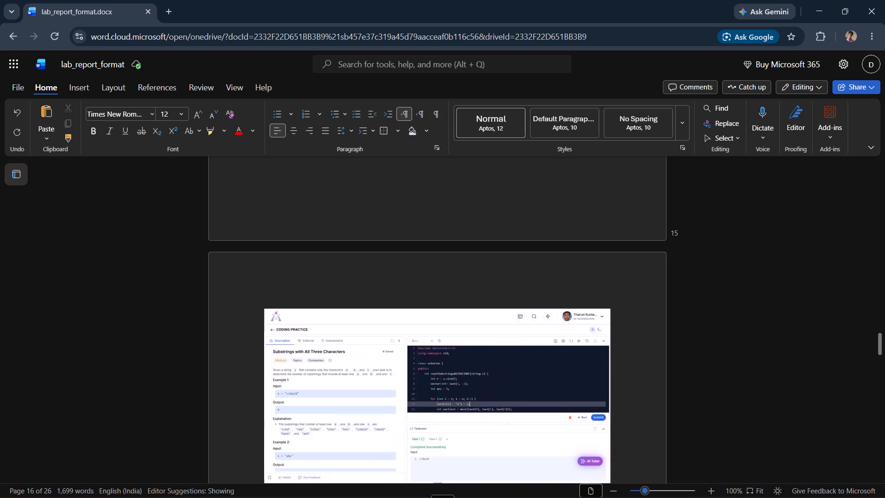
scroll(407, 284, "up", 2)
scroll(386, 300, "down", 3)
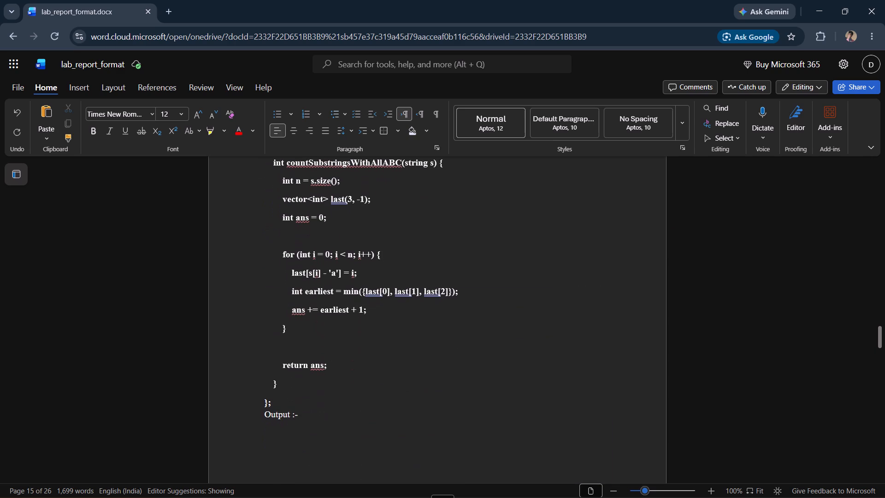
left_click_drag(294, 401, 286, 285)
scroll(281, 308, "up", 2)
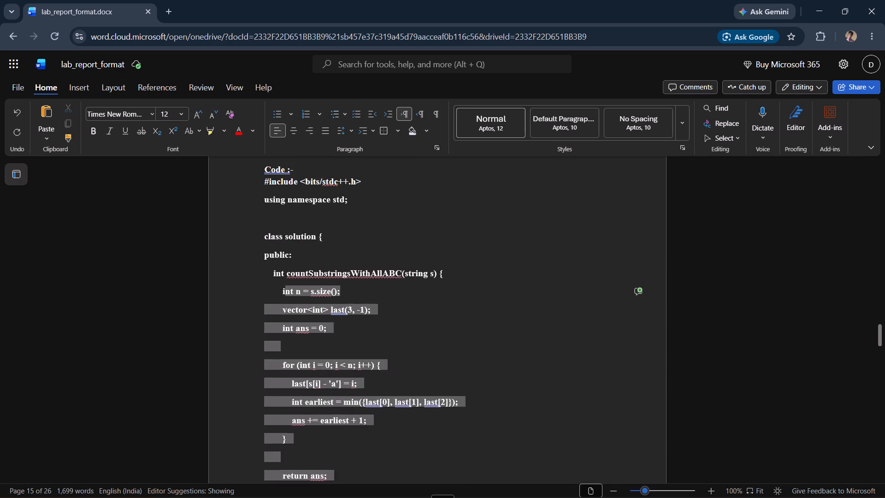
scroll(286, 285, "up", 1)
left_click_drag(286, 285, 264, 228)
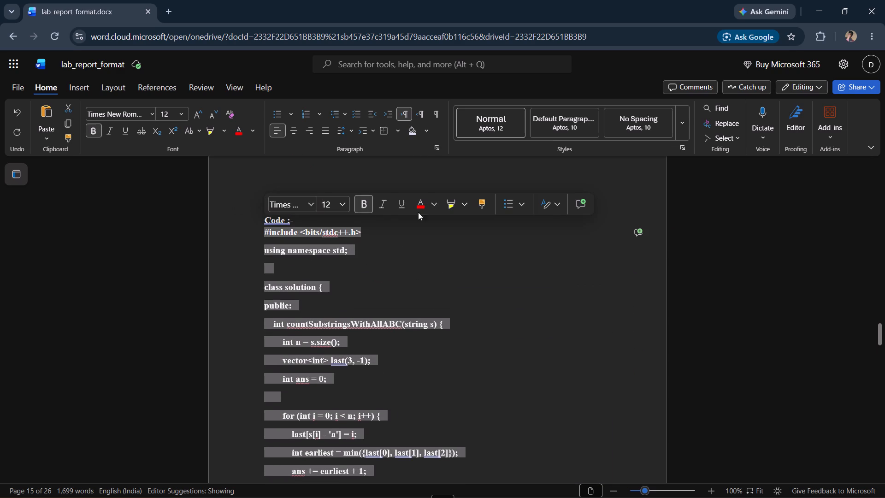
left_click(365, 206)
left_click(378, 250)
Check the code of item 8 and the earlier items for leftover bold formatting, back to the cover page.
scroll(378, 250, "up", 3)
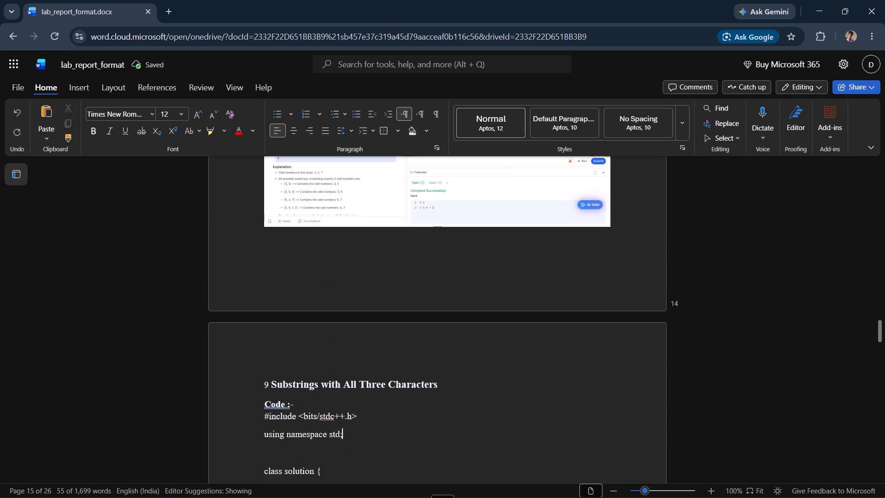
scroll(348, 268, "up", 3)
left_click_drag(280, 270, 279, 241)
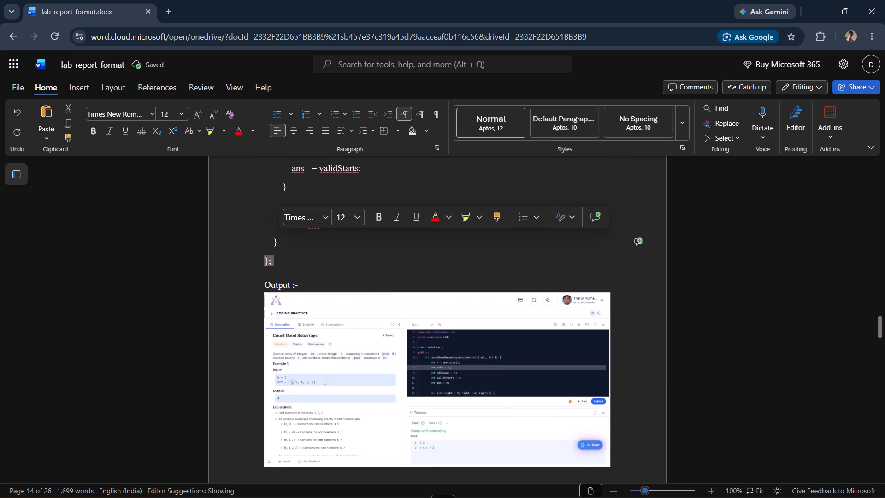
left_click(311, 264)
scroll(311, 264, "up", 8)
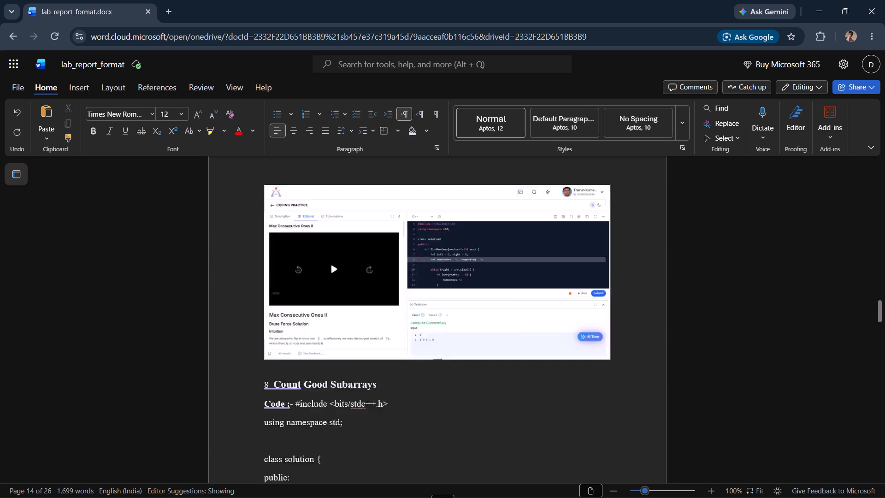
scroll(312, 265, "up", 8)
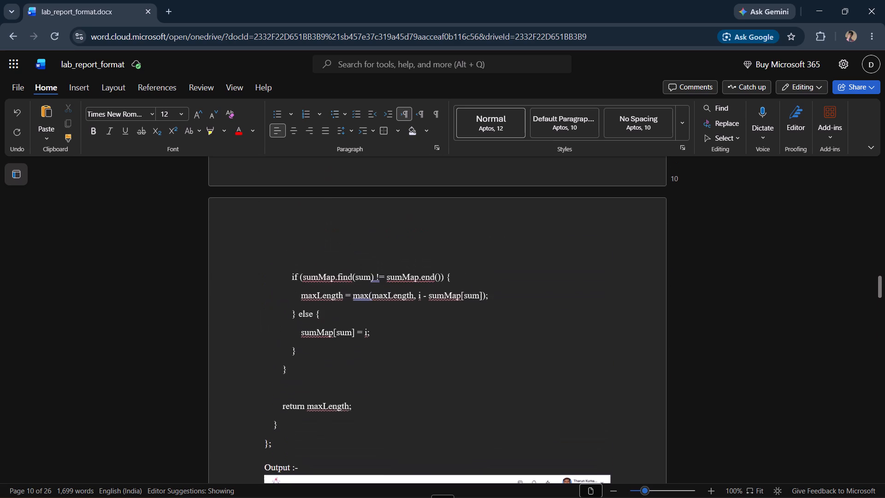
scroll(310, 278, "up", 14)
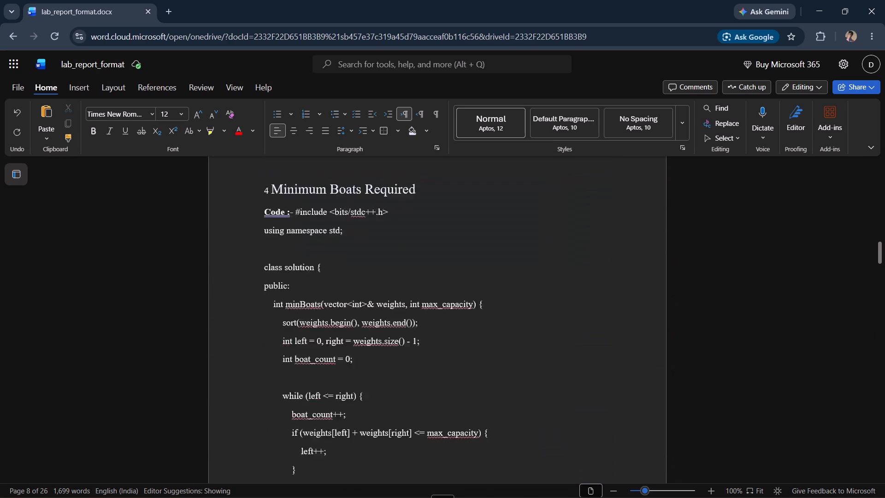
scroll(310, 278, "up", 18)
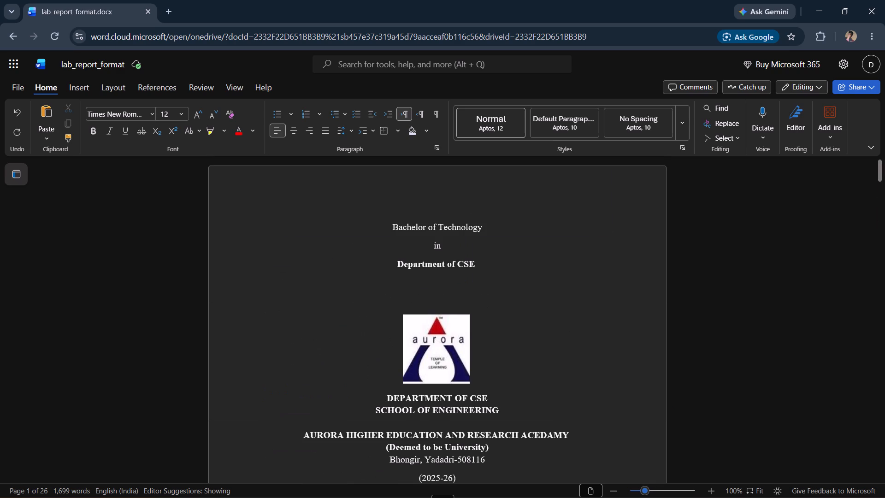
Delete one blank line between "Department of CSE" and the Aurora logo on the cover page.
left_click(448, 287)
left_click(447, 302)
key("BackSpace")
scroll(485, 308, "down", 1)
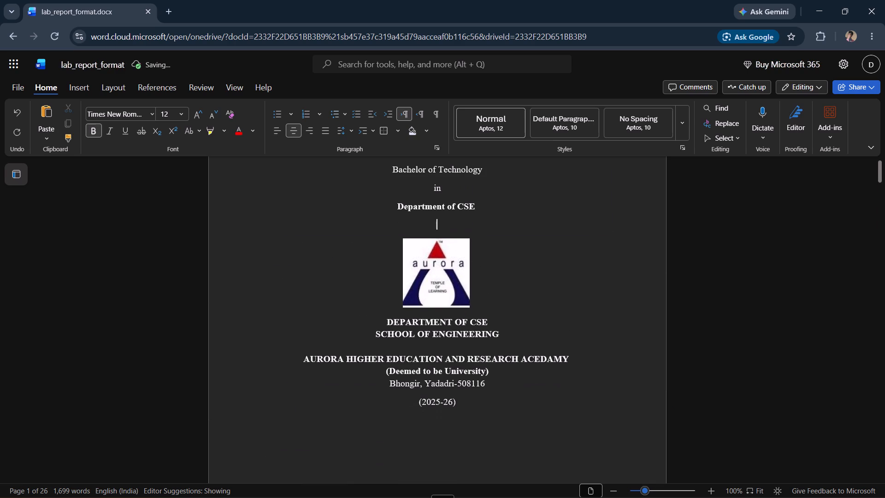
left_click(498, 208)
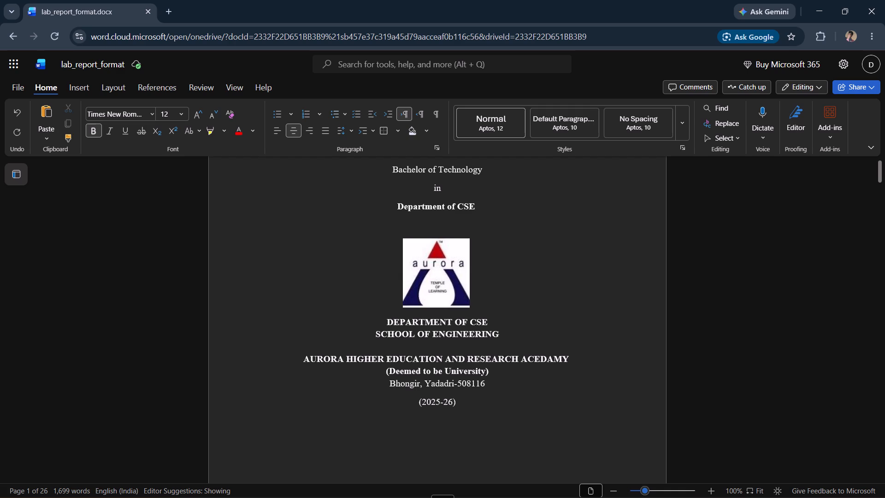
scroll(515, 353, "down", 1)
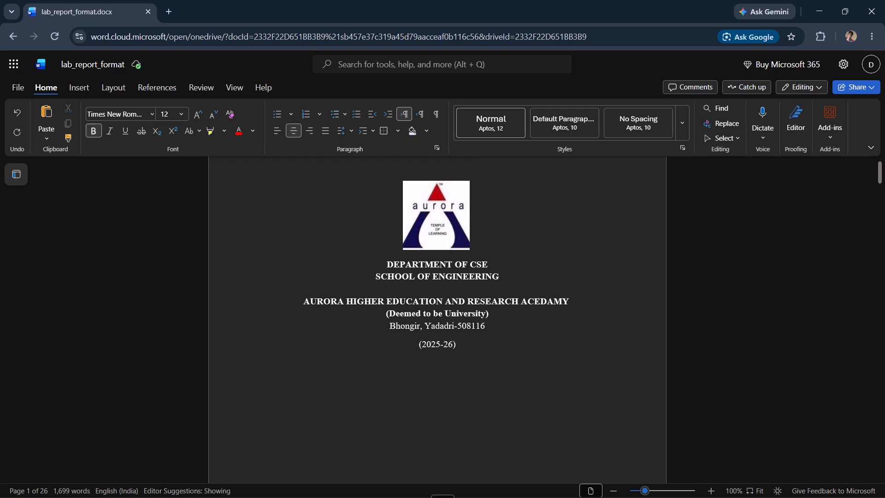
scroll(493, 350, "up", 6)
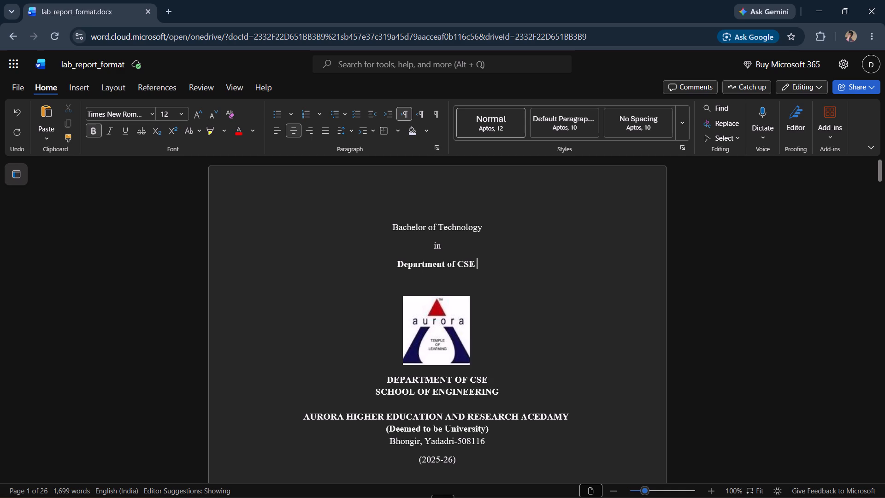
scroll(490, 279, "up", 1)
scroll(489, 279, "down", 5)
Edit the document's file name, shortening it to lab_report.
left_click(117, 67)
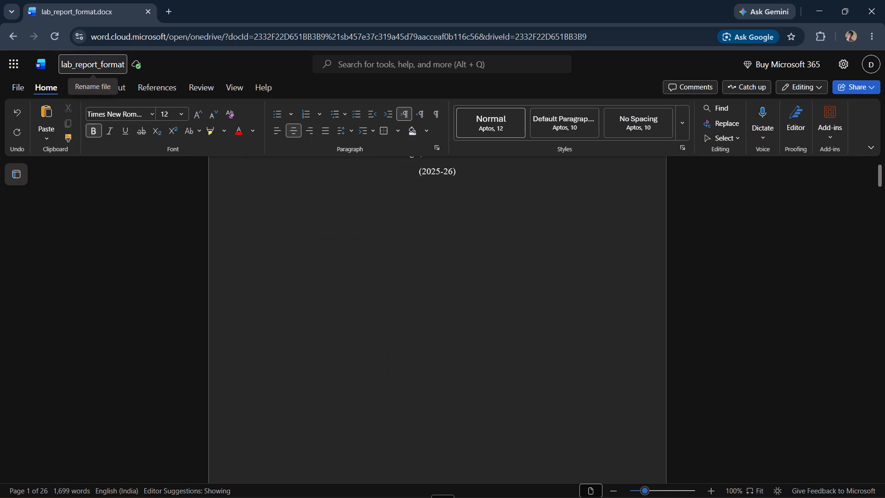
left_click(123, 66)
left_click(124, 65)
key("BackSpace")
key("BackSpace")
key("BackSpace")
key("BackSpace")
key("BackSpace")
key("BackSpace")
key("BackSpace")
key("BackSpace")
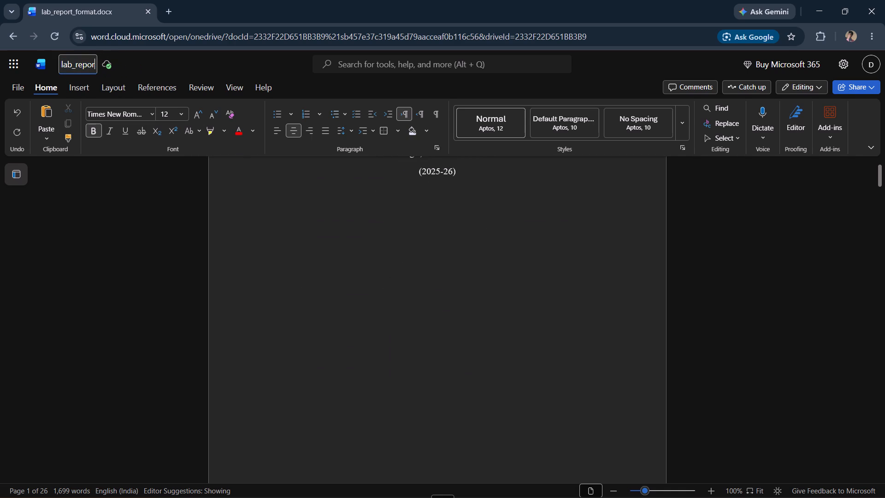
key("t")
Complete the document's file name so that it reads lab_report_1 C++.
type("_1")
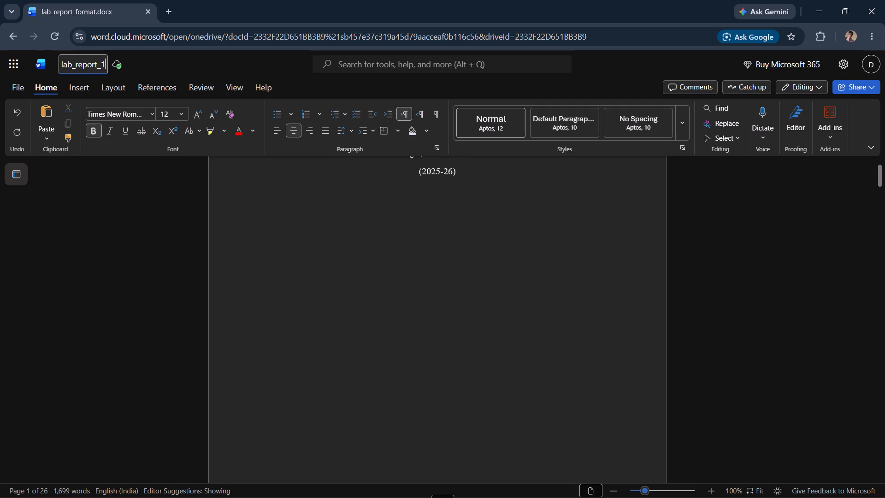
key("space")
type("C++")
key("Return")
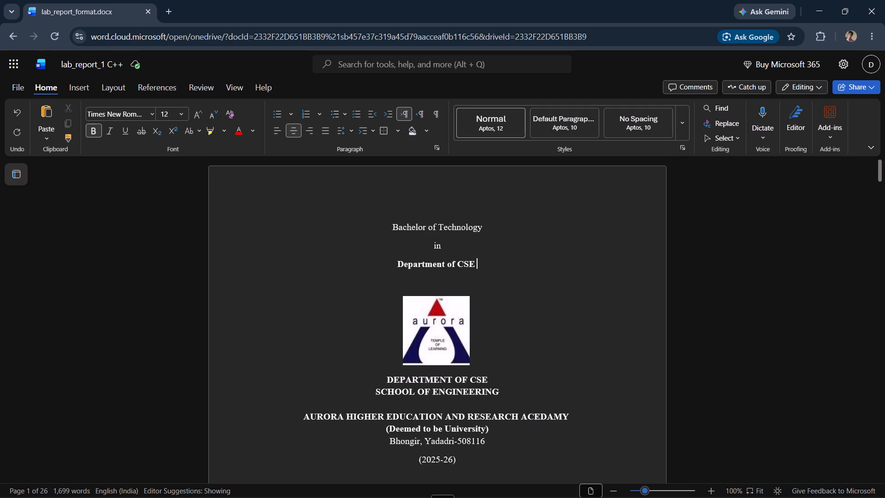
Open a new browser tab alongside the lab report document.
left_click(166, 10)
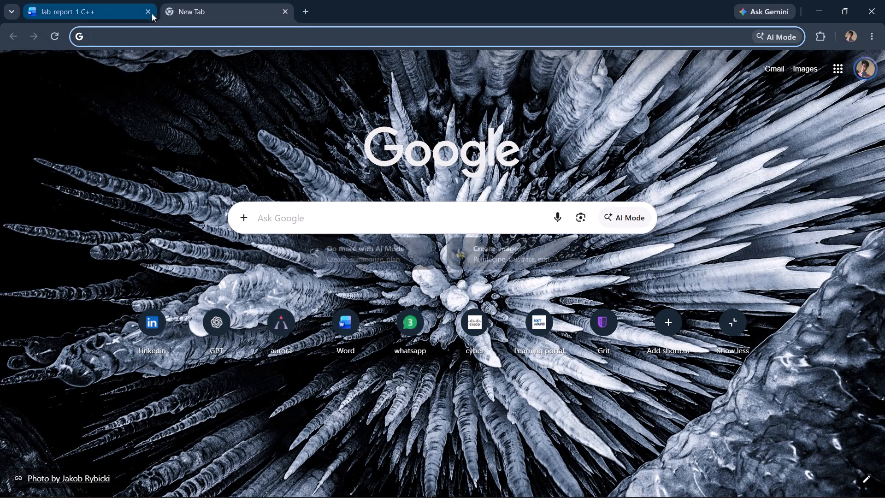
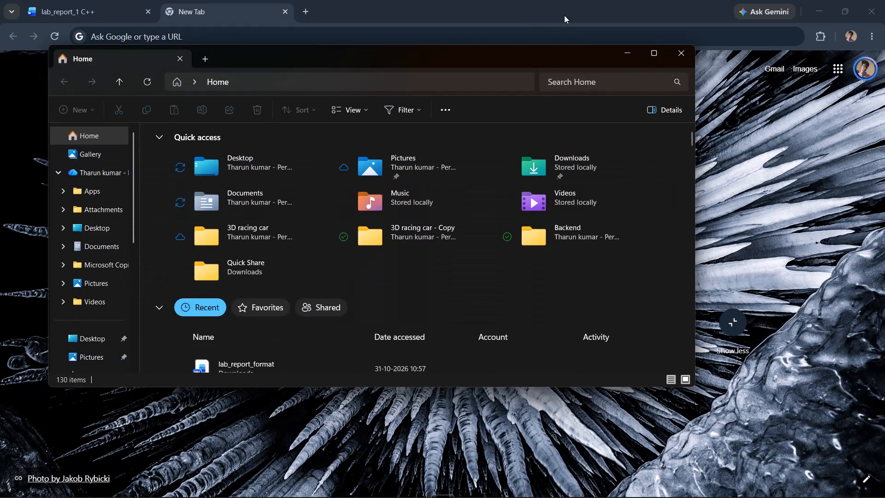
Close File Explorer and switch to the Aurora University attendance page in the other Chrome window.
left_click(684, 50)
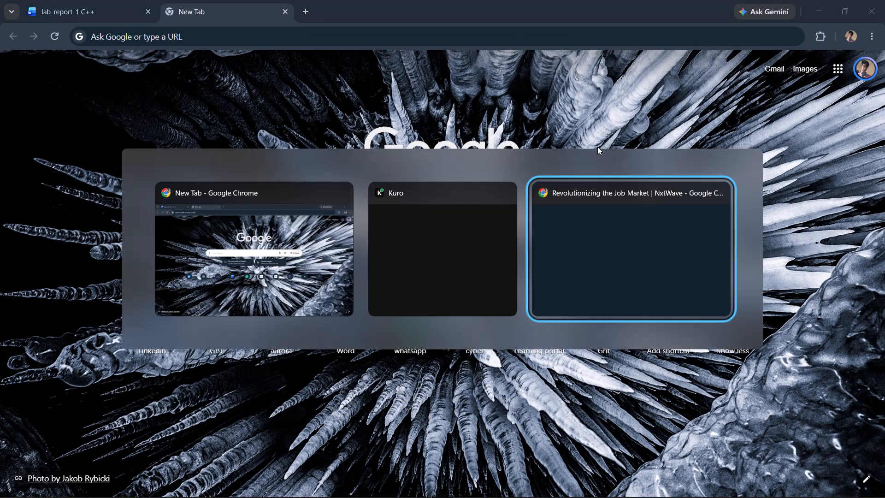
left_click(544, 384)
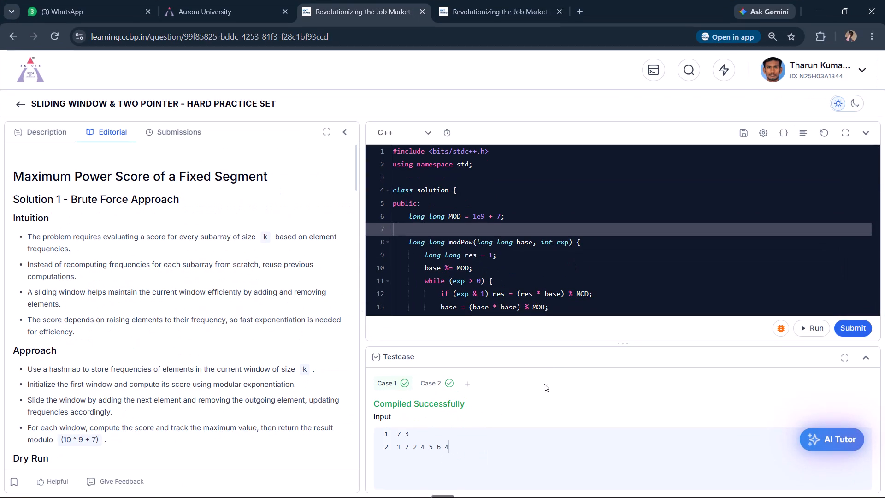
left_click(220, 0)
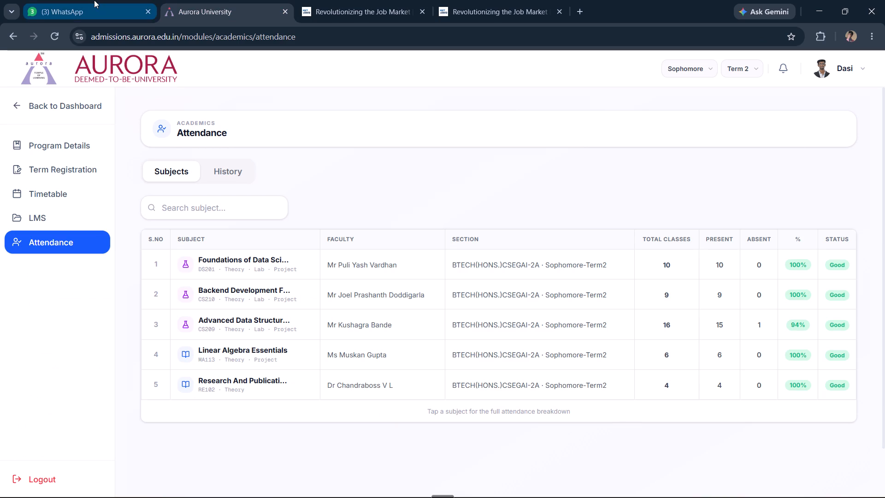